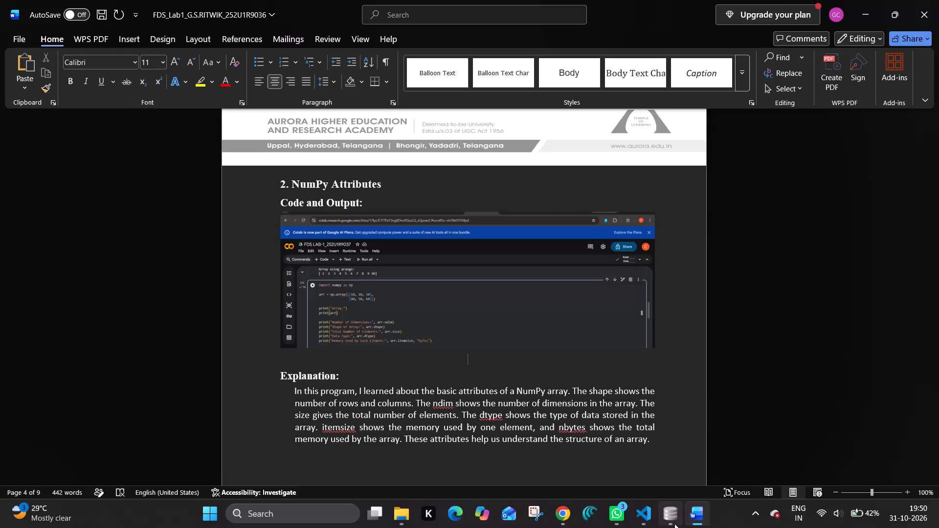
Switch to the Colab notebook in Chrome and capture a screenshot of the array attributes cell with its code and full output.
click(674, 524)
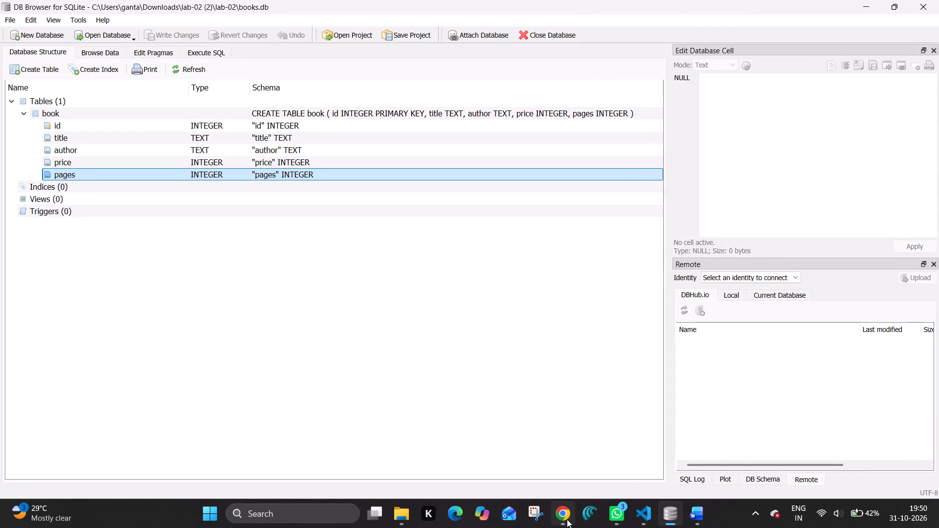
click(567, 519)
scroll(176, 363, down, 1)
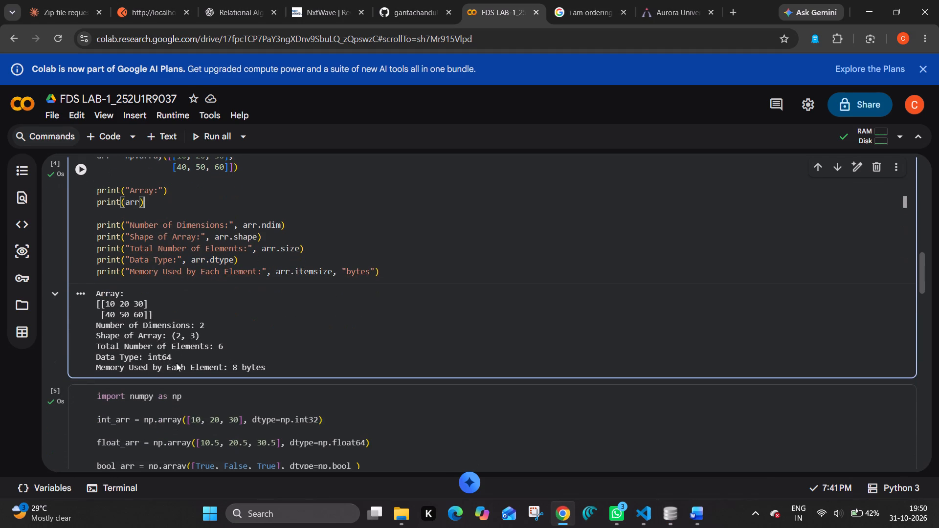
scroll(176, 363, down, 2)
scroll(176, 363, up, 5)
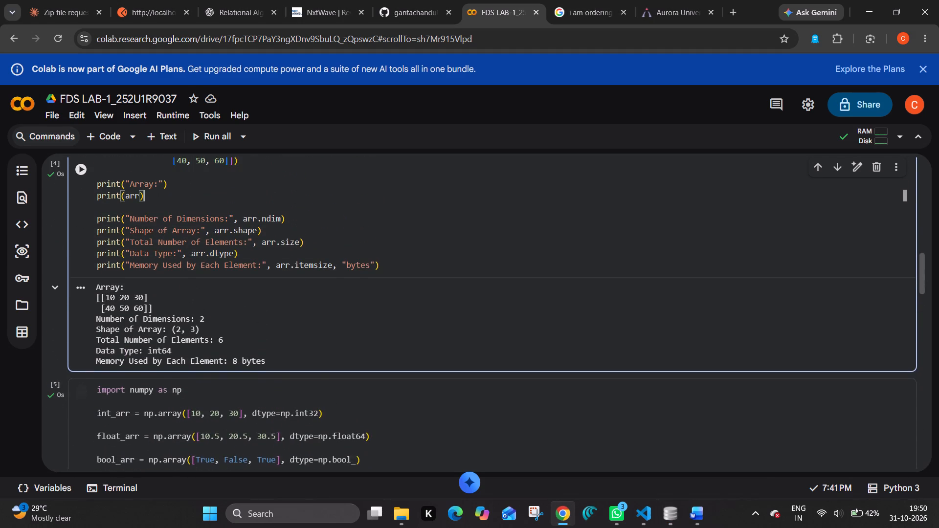
scroll(176, 363, up, 2)
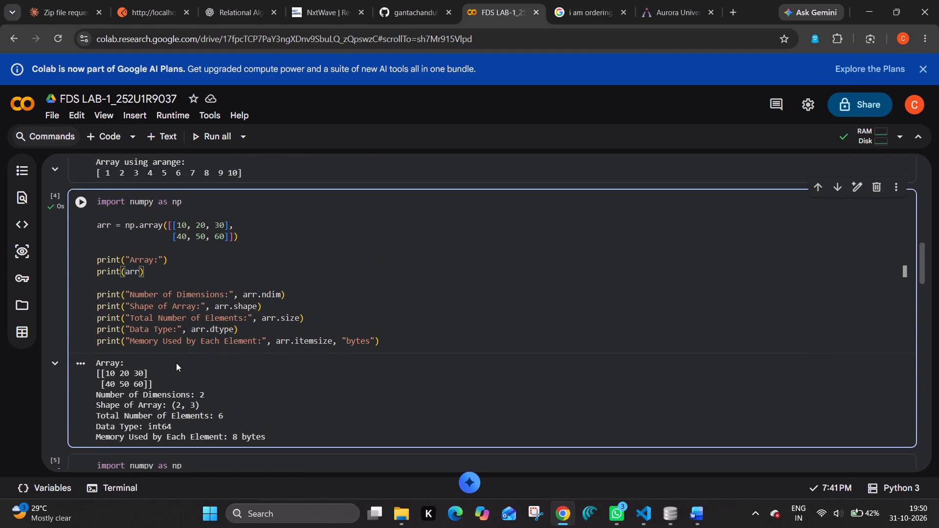
key(Print)
drag(0, 23, 938, 527)
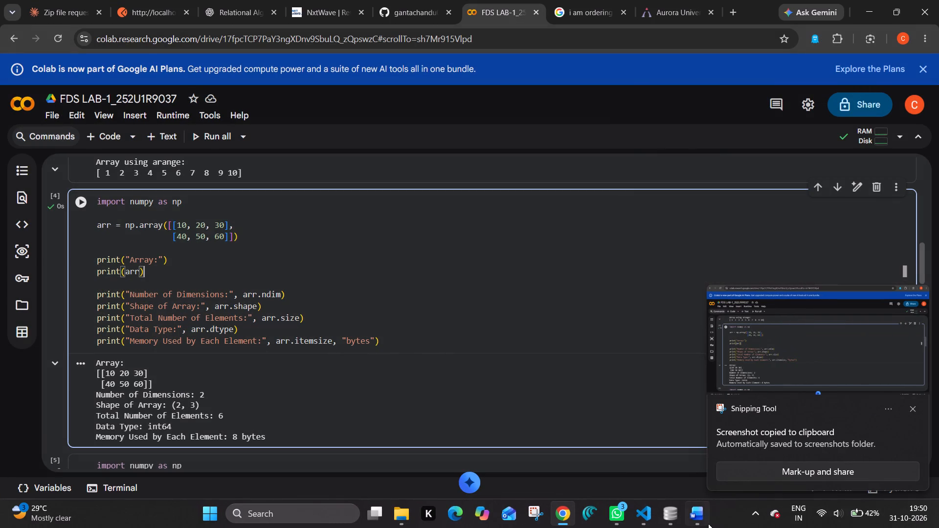
In the Word report, replace the screenshot under "2. NumPy Attributes" with the new capture.
click(705, 518)
click(451, 333)
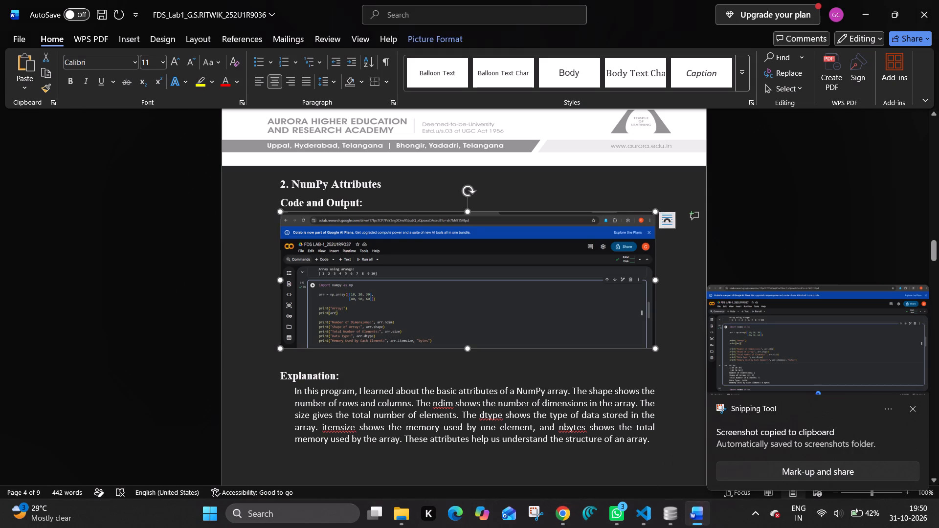
key(BackSpace)
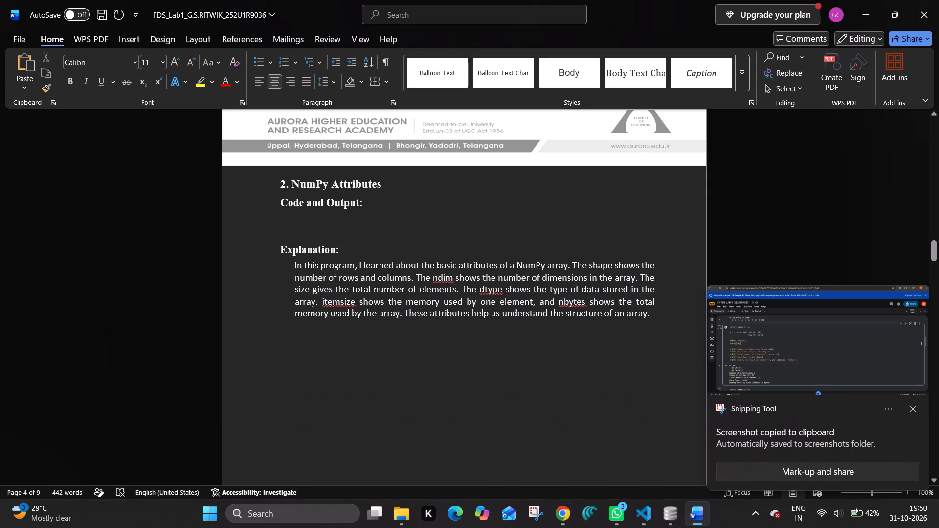
key(ctrl+v)
Find section "3. NumPy Data Types" in the report, and capture the code of the matching data types cell in the Colab notebook.
scroll(451, 333, down, 4)
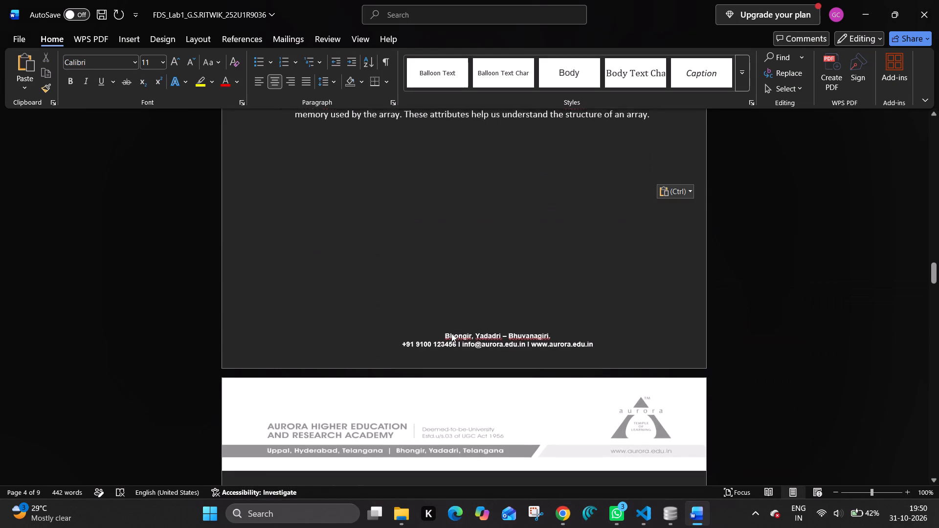
scroll(451, 333, down, 1)
click(405, 337)
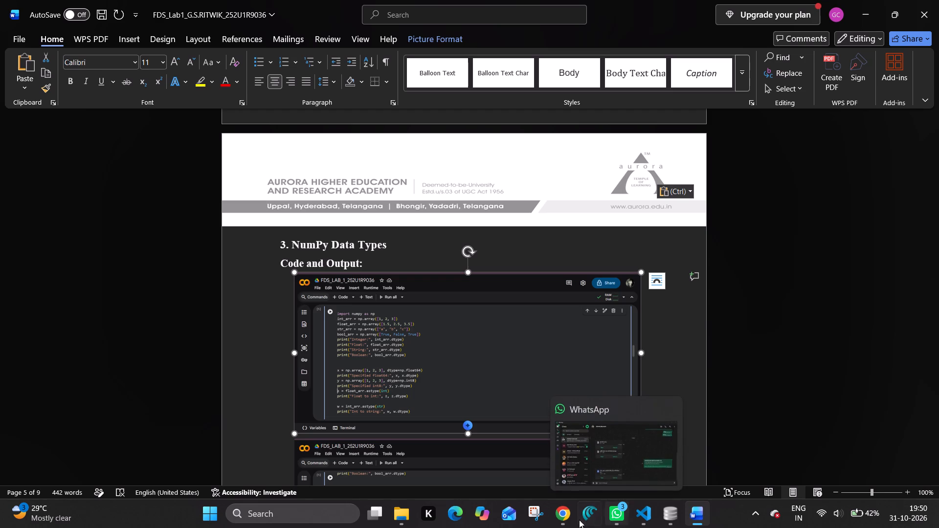
click(565, 522)
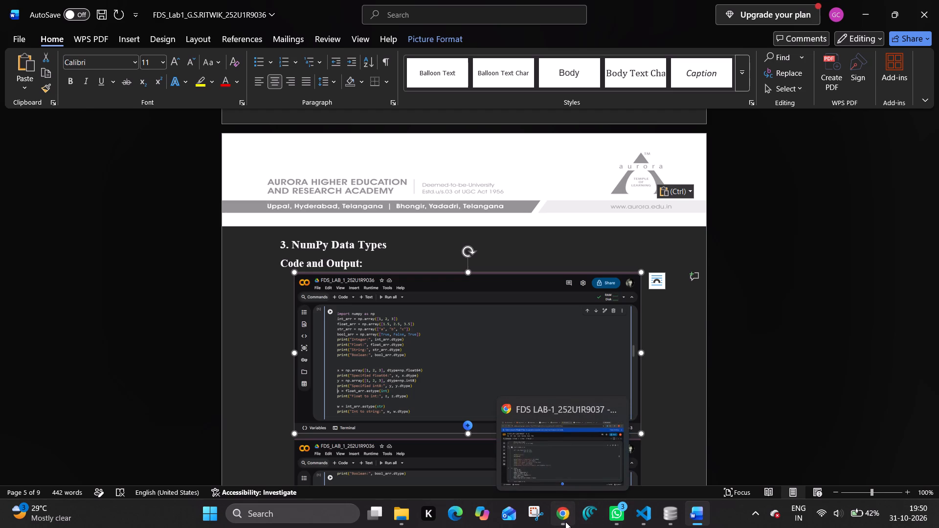
scroll(337, 372, down, 5)
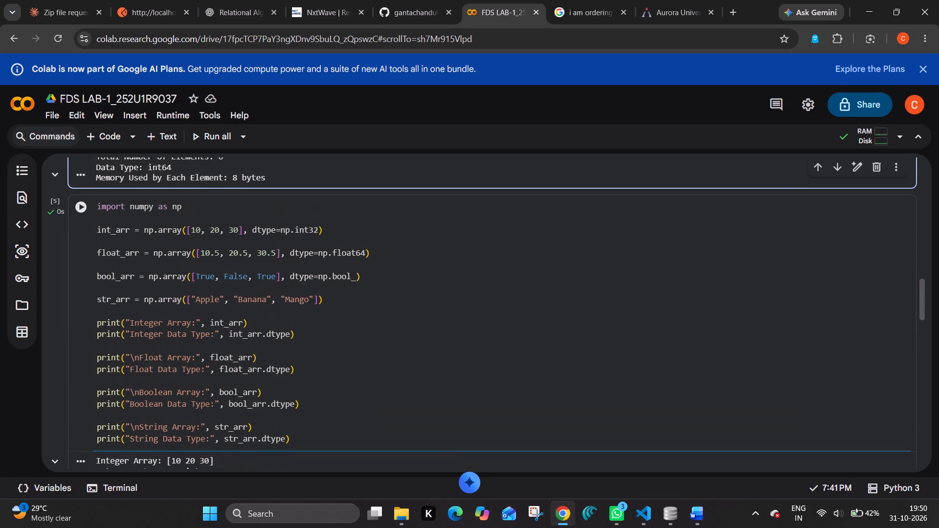
key(Print)
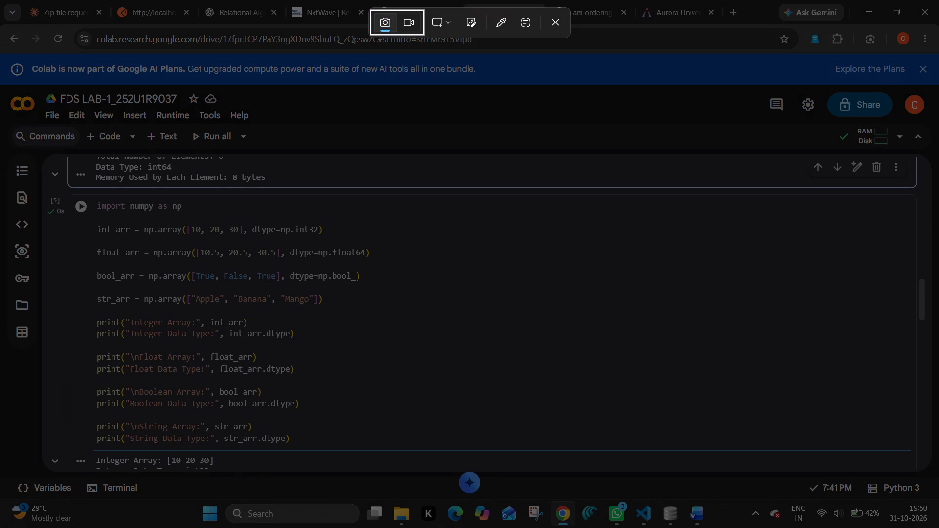
drag(3, 23, 938, 527)
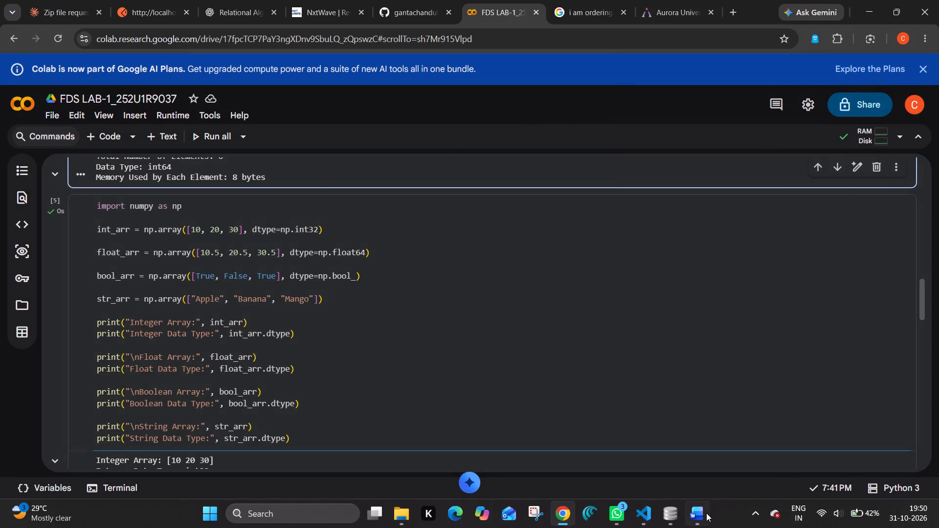
In the Word report, replace both screenshots under "3. NumPy Data Types" with the new code capture, followed by a blank line.
click(703, 513)
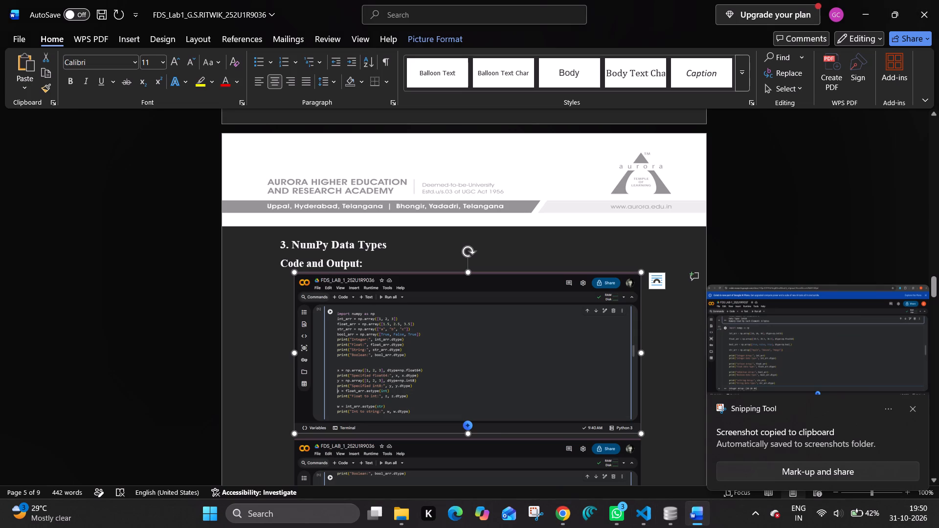
click(491, 373)
key(BackSpace)
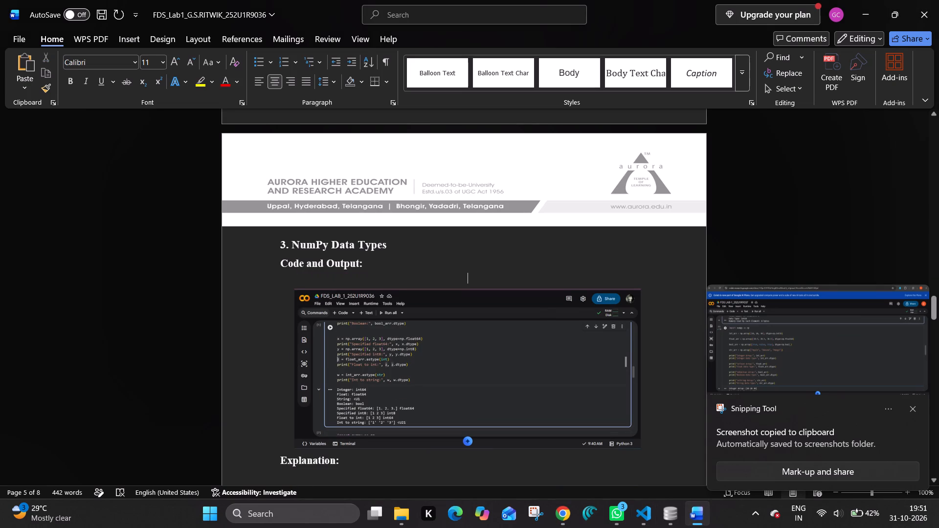
click(464, 394)
key(BackSpace)
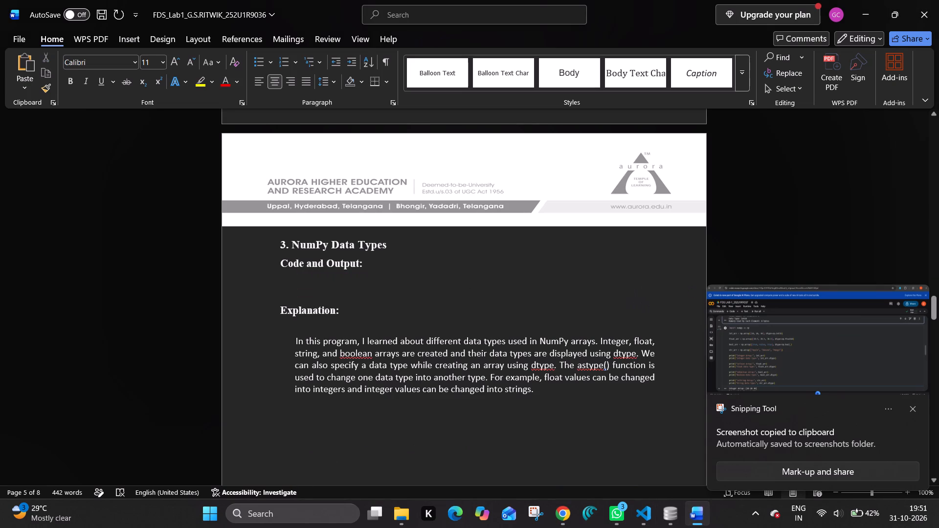
key(ctrl+v)
scroll(402, 308, down, 1)
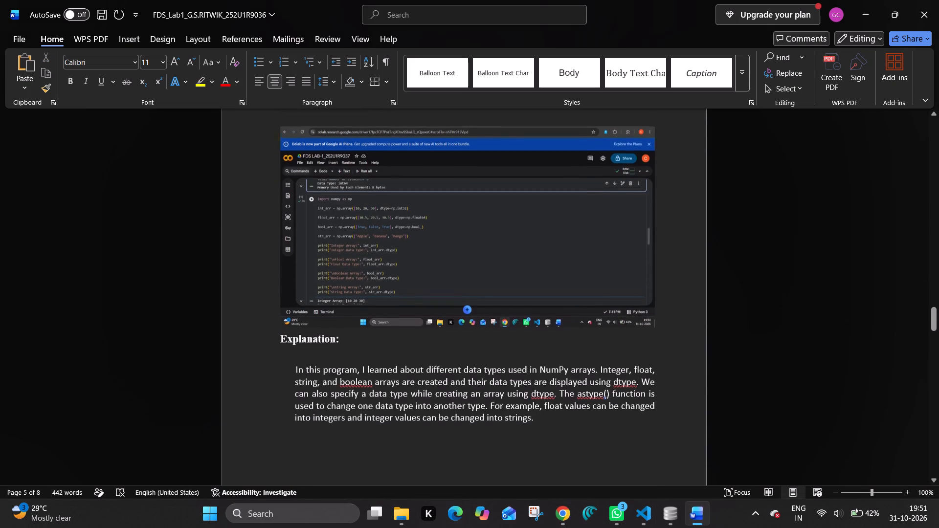
key(Return)
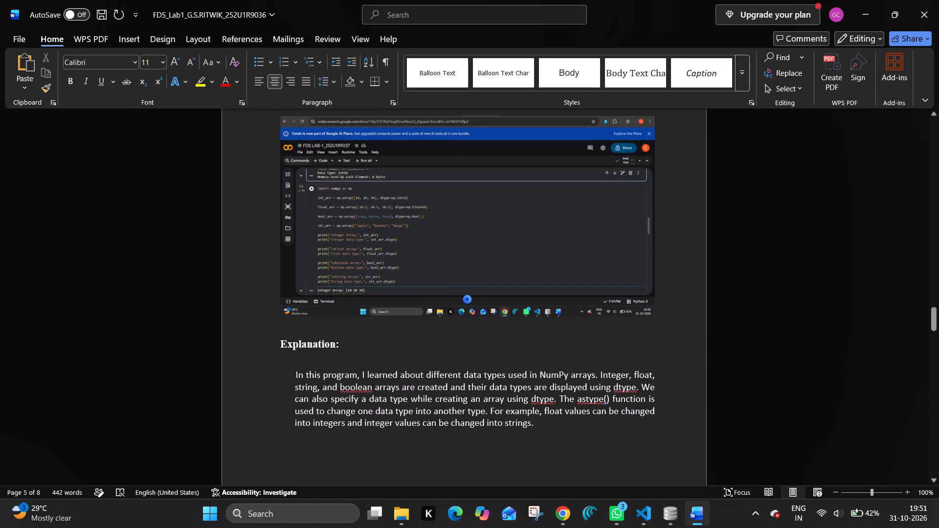
In the Colab notebook, capture a screenshot of the data types cell's complete output, cropped just above the following cell.
click(567, 508)
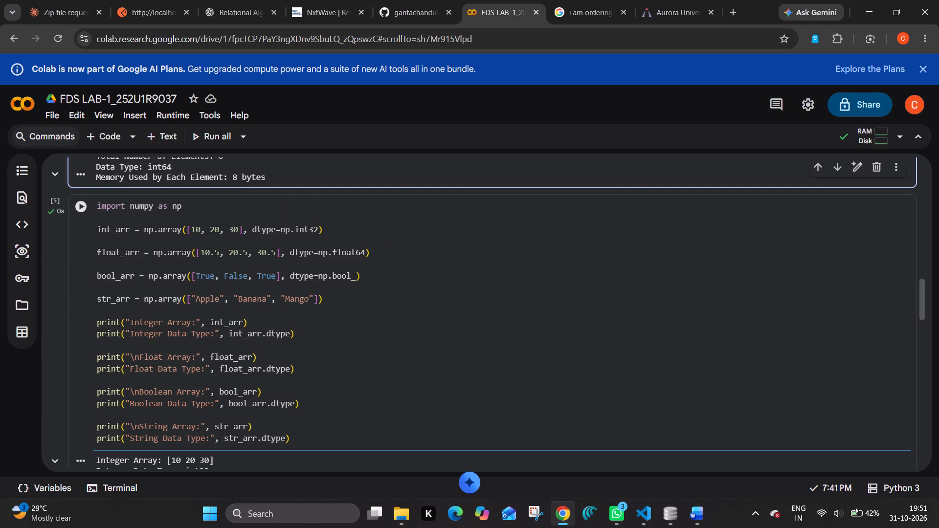
scroll(403, 265, down, 1)
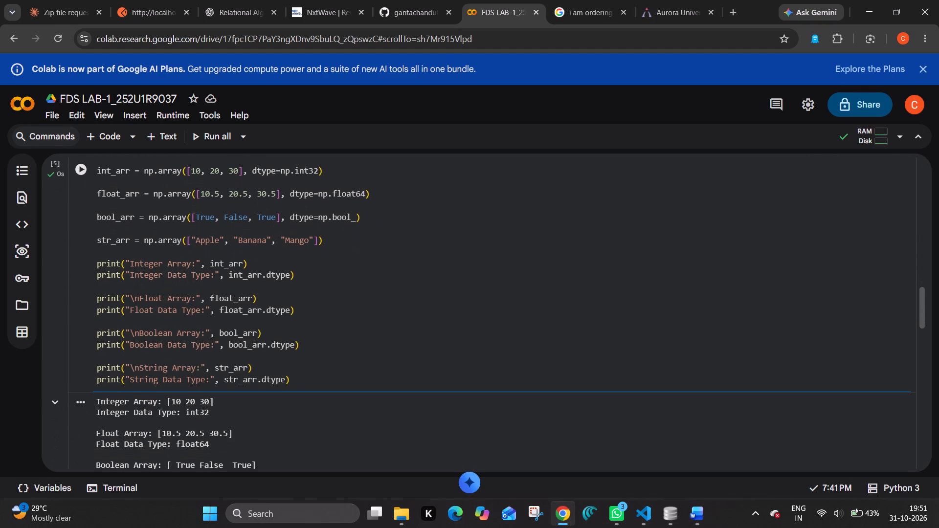
scroll(403, 265, down, 4)
scroll(403, 265, up, 1)
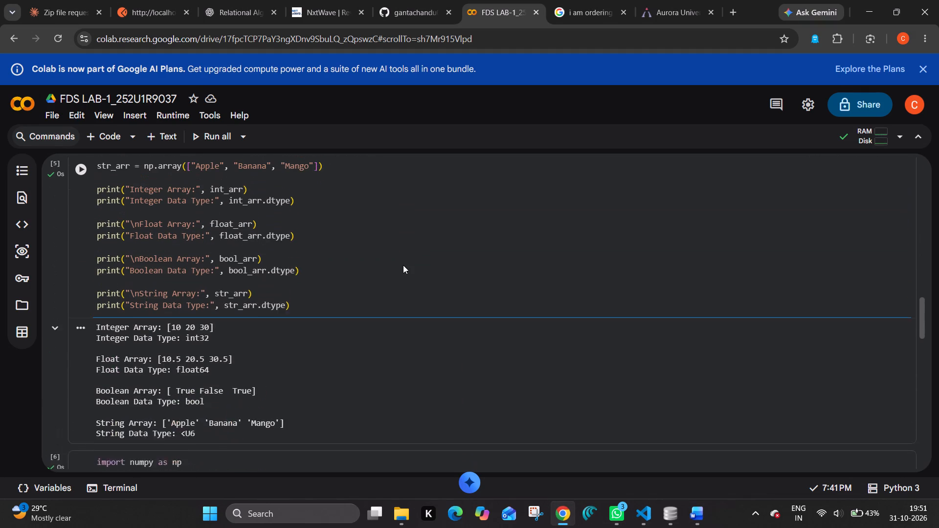
scroll(403, 265, up, 2)
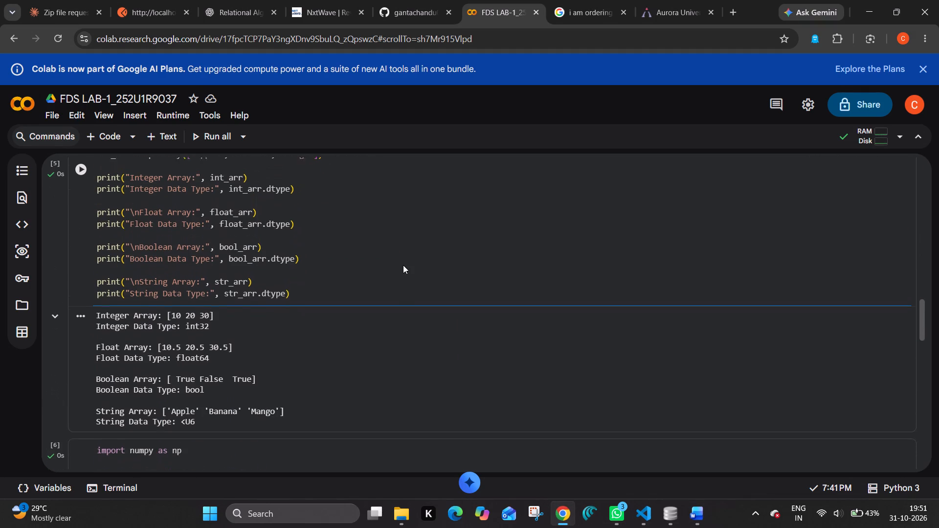
scroll(403, 265, up, 3)
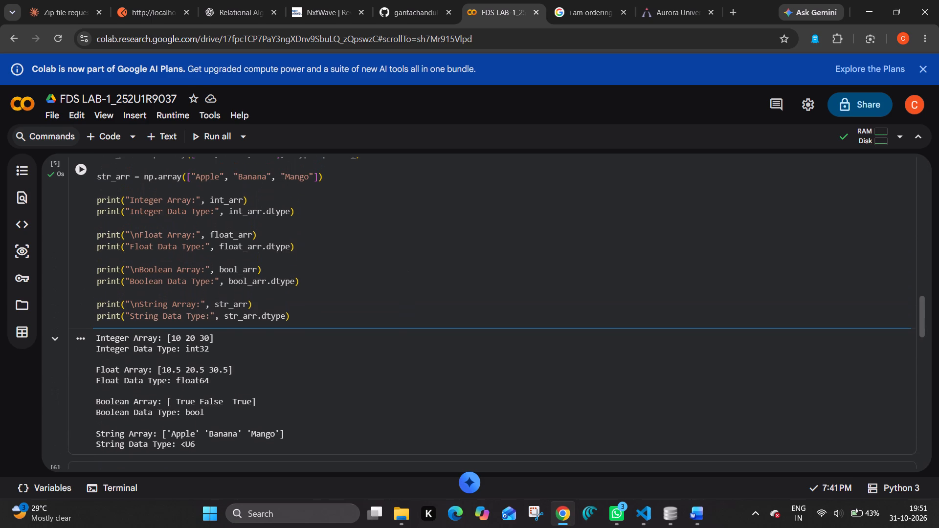
scroll(88, 265, down, 1)
key(Print)
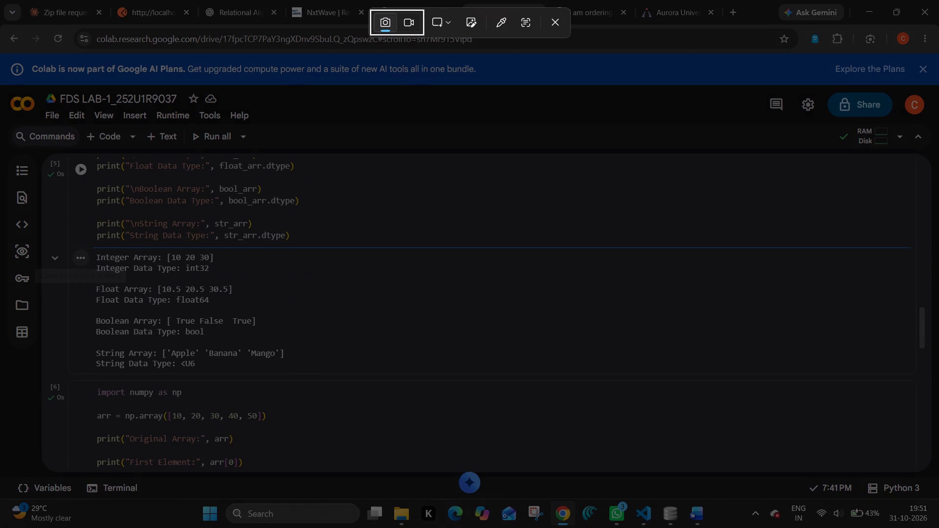
drag(0, 21, 938, 376)
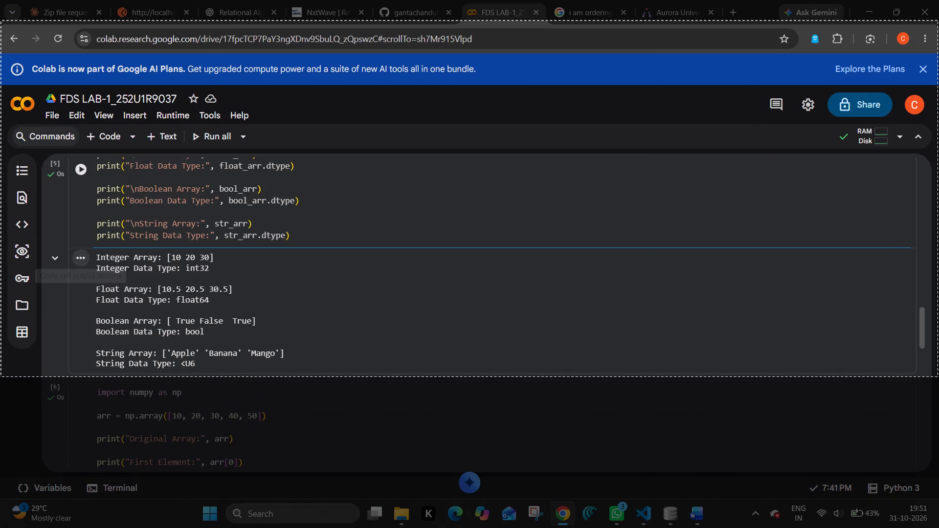
drag(938, 376, 937, 384)
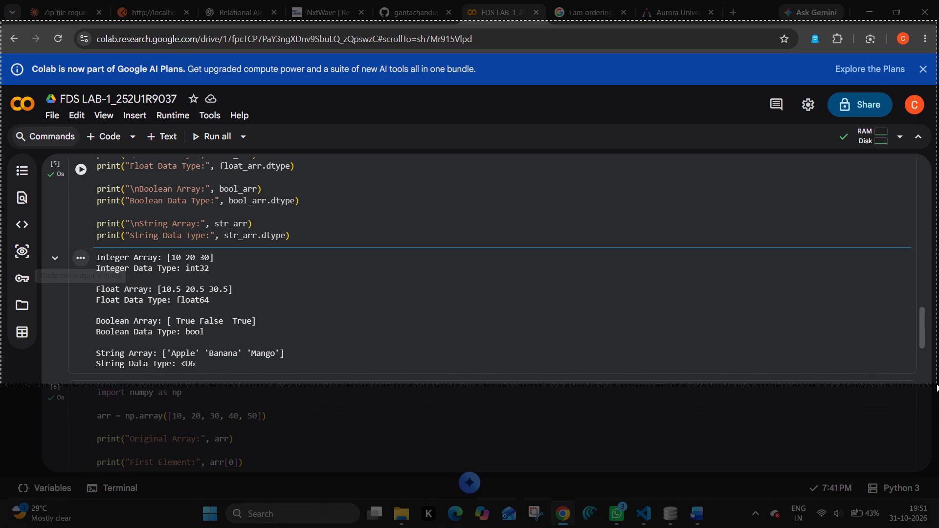
drag(937, 384, 937, 382)
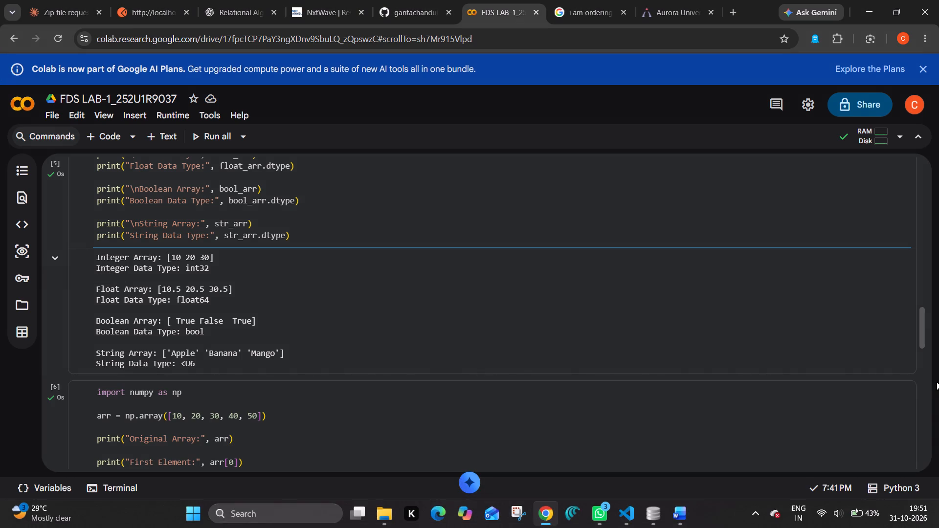
Paste the output capture below the code screenshot in Word's section 3 and insert two line breaks between the images.
click(689, 509)
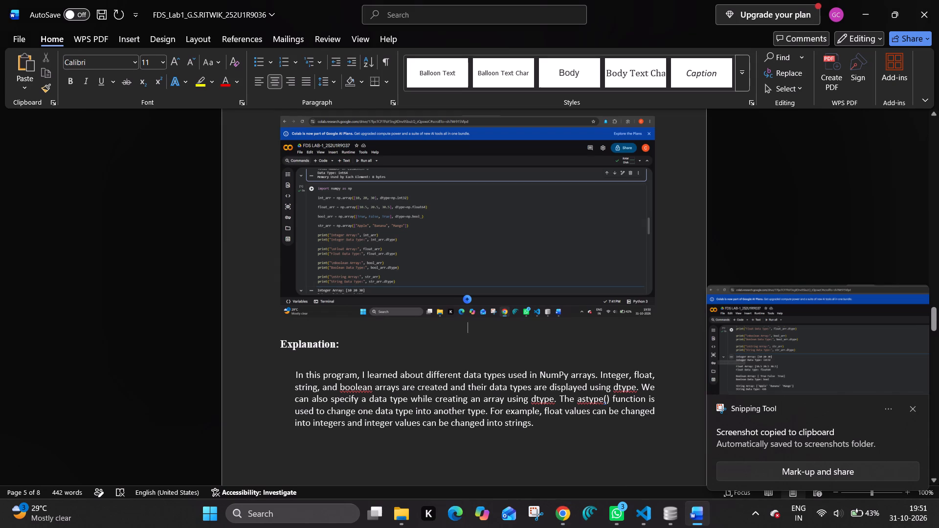
key(ctrl+v)
scroll(508, 359, down, 1)
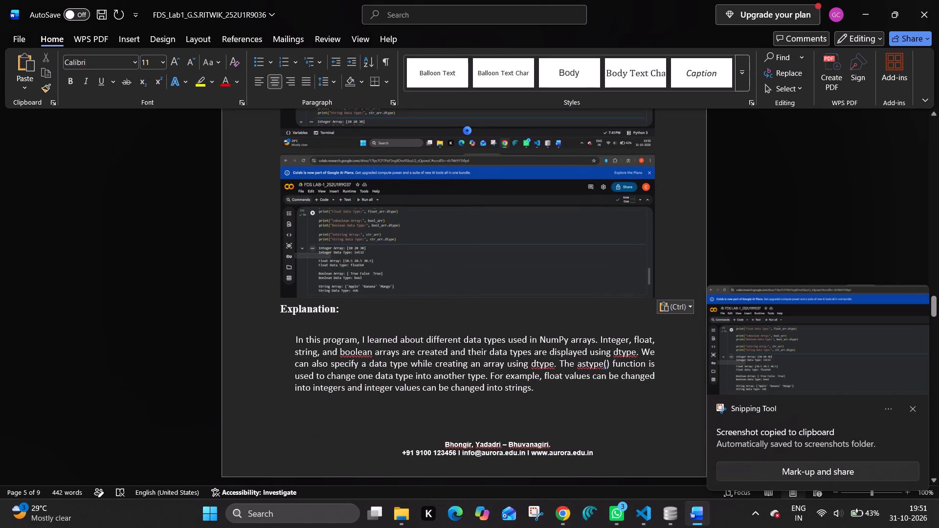
click(665, 149)
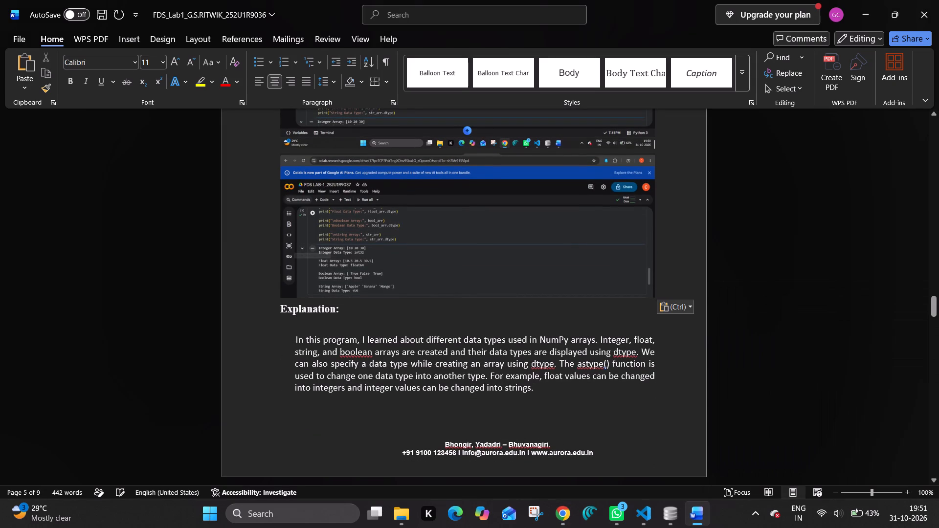
key(Return)
key(Return)
Delete the empty space in front of the "4. Indexing" heading, after section 3's explanation.
scroll(665, 149, down, 1)
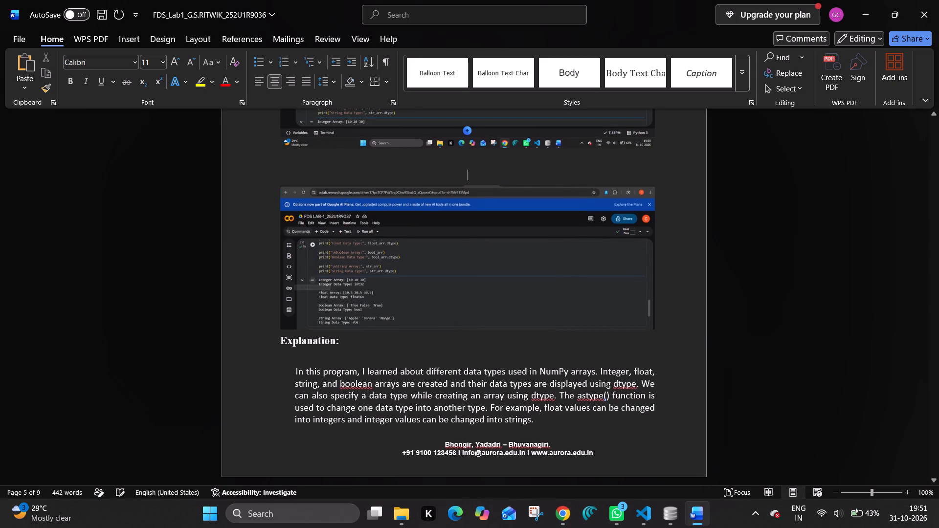
scroll(665, 149, down, 1)
scroll(624, 268, down, 6)
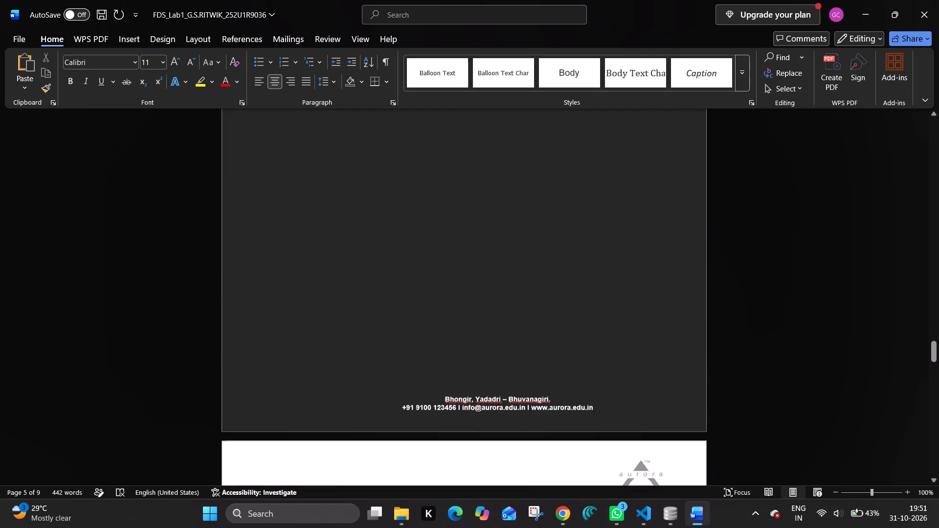
scroll(624, 268, down, 1)
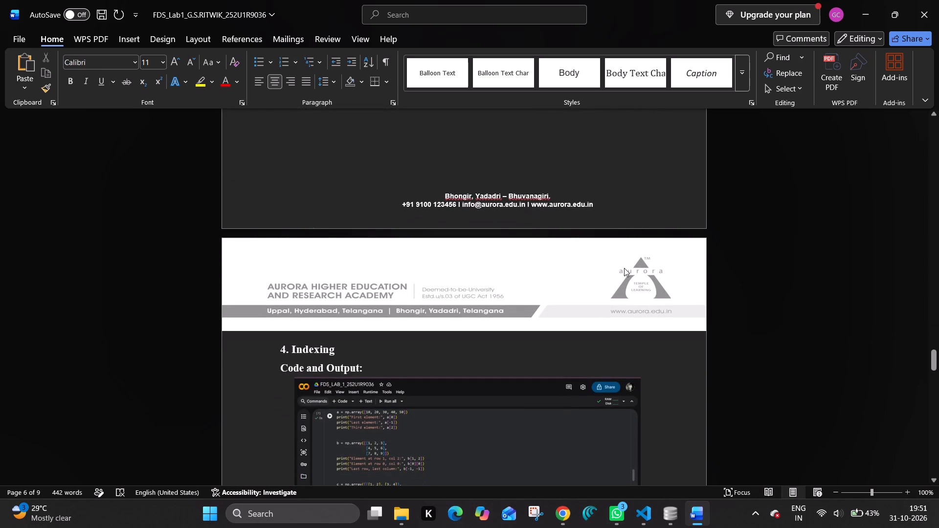
scroll(624, 268, up, 1)
click(281, 409)
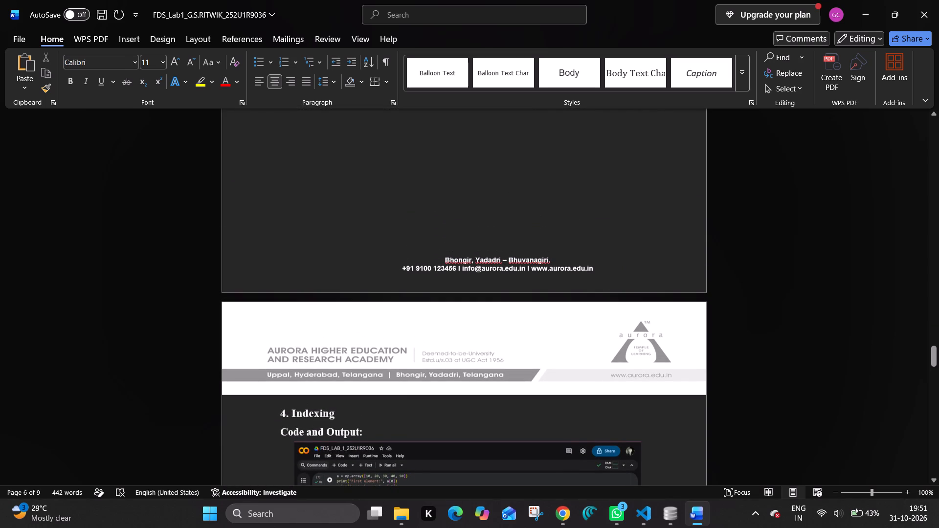
key(BackSpace)
key(BackSpace)
key(BackSpace)
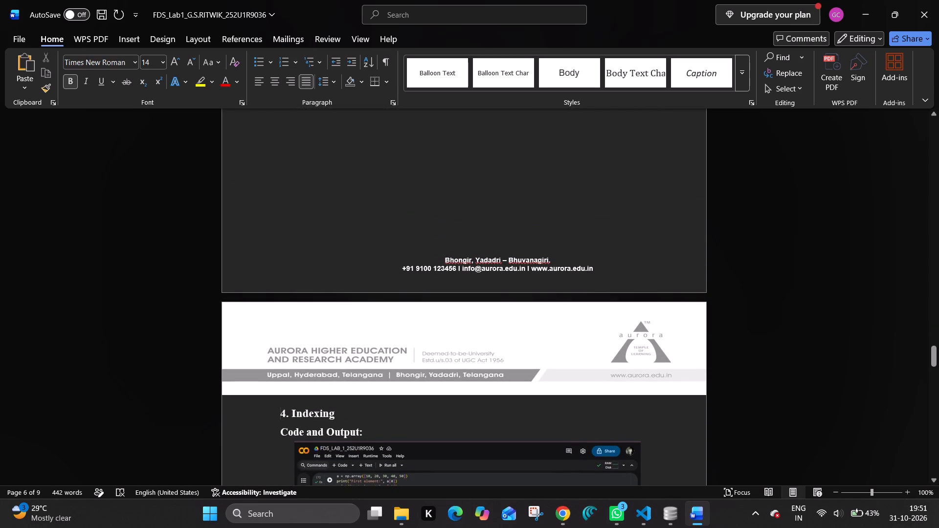
Remove the paragraph break before section 4's "Code and Output:", joining it to the "4. Indexing" heading.
click(279, 426)
key(BackSpace)
key(BackSpace)
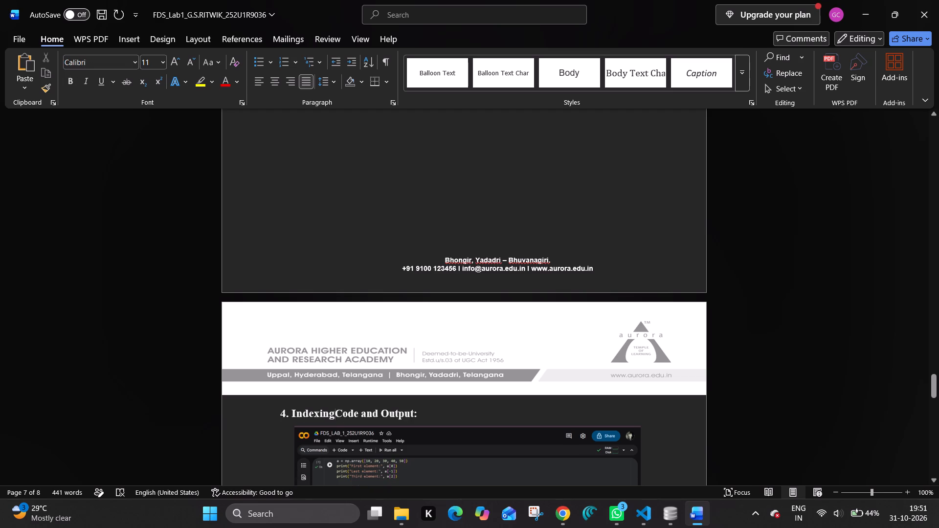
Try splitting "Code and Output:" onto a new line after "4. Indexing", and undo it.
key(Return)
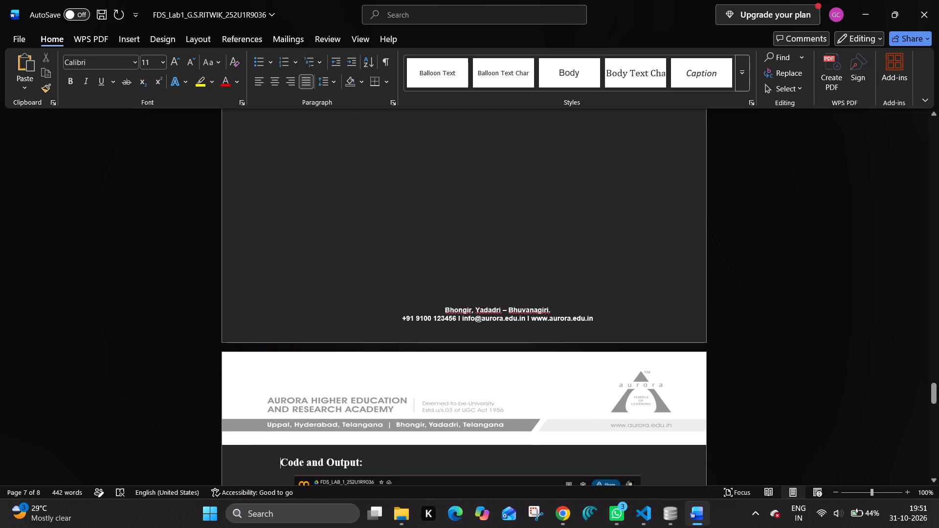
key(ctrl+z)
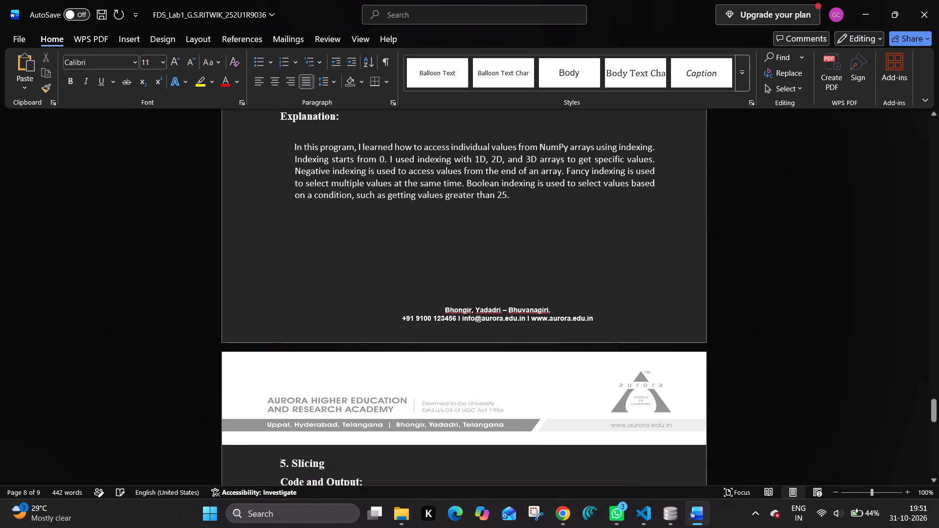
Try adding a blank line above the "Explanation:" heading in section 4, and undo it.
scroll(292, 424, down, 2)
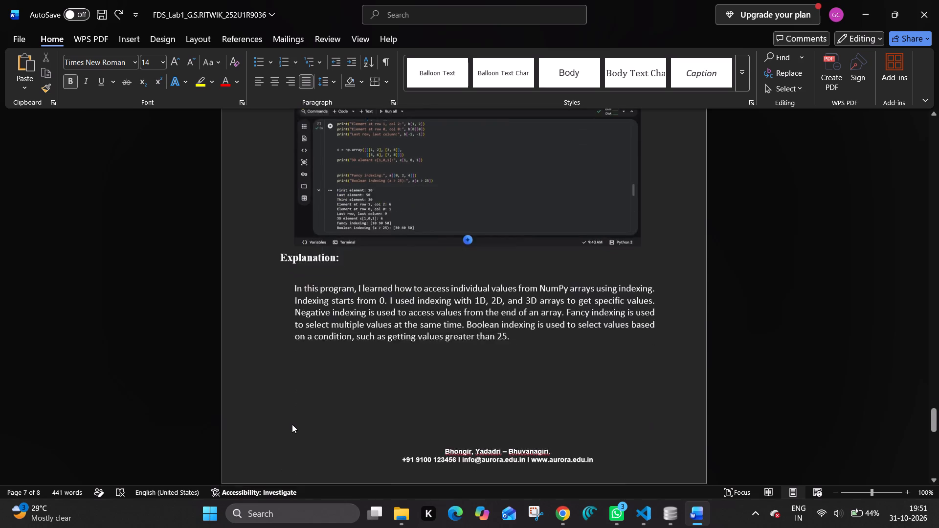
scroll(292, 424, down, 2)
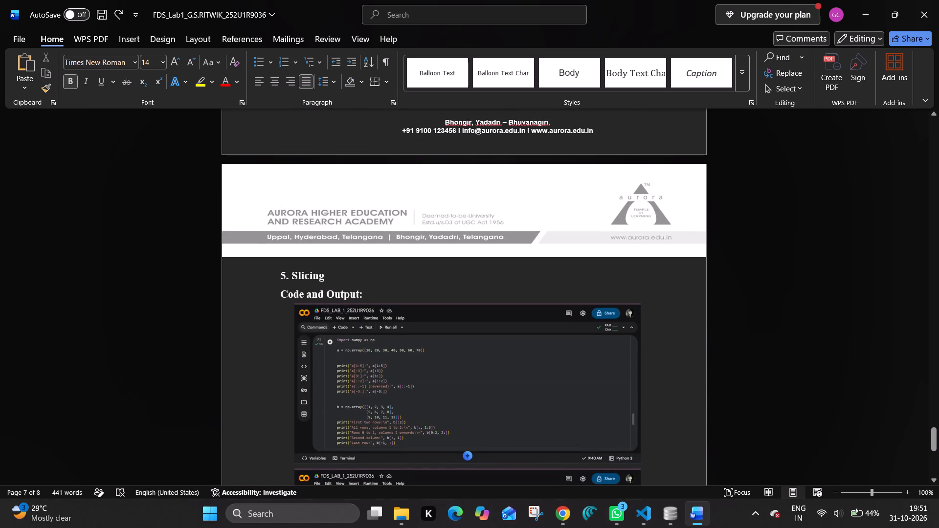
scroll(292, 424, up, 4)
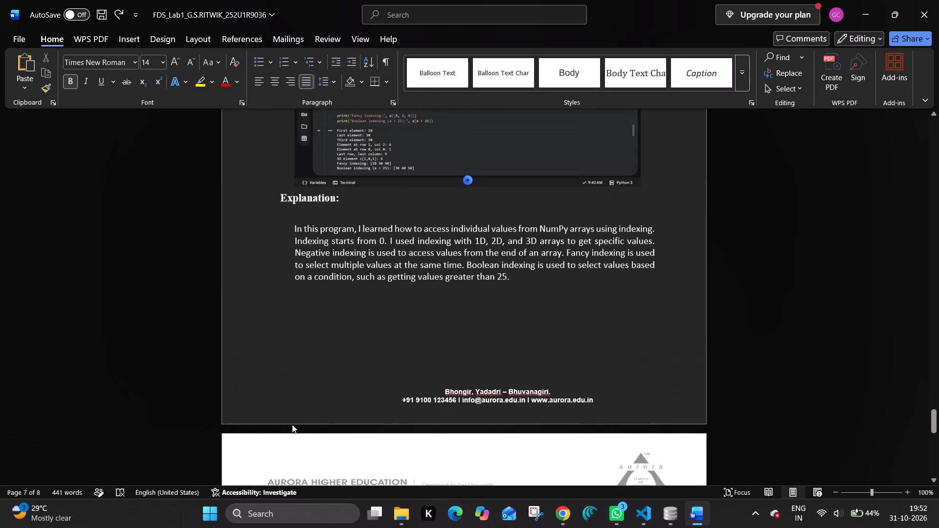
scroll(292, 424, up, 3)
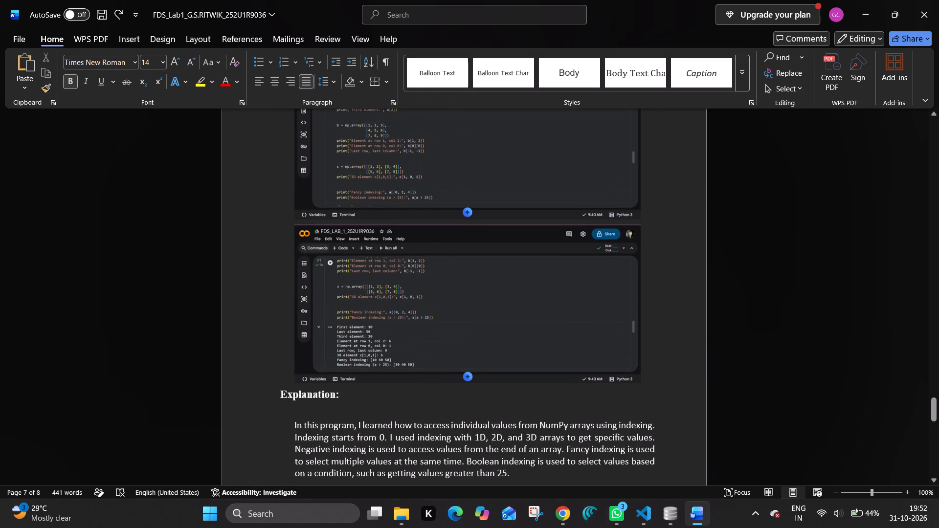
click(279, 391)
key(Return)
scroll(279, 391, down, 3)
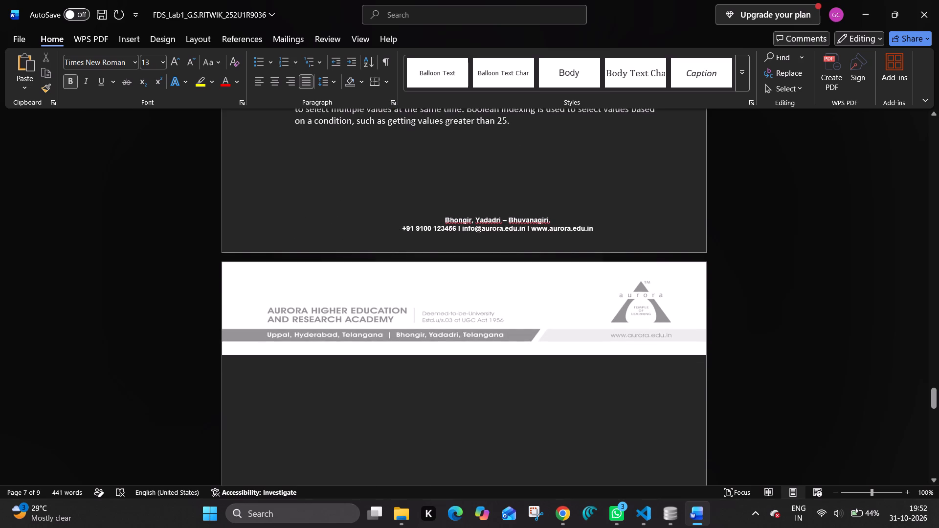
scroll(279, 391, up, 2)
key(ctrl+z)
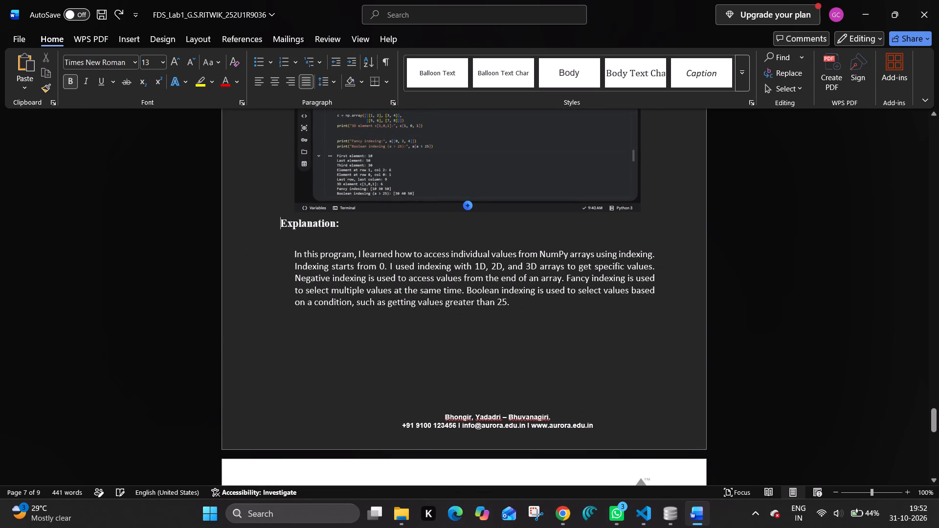
Review the report from section 4 back to the cover details table, and forward through sections 1 to 3, checking screenshots and layout.
scroll(279, 391, up, 3)
scroll(551, 310, up, 1)
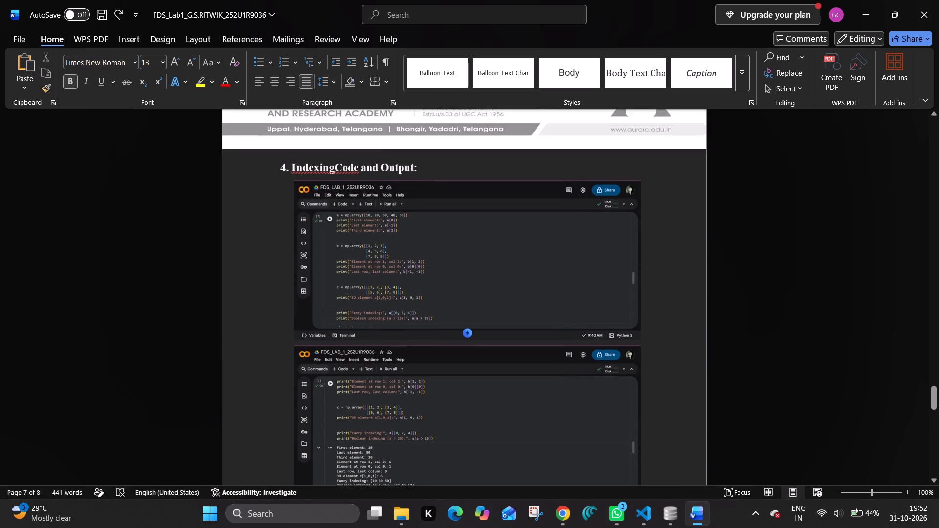
scroll(551, 310, up, 6)
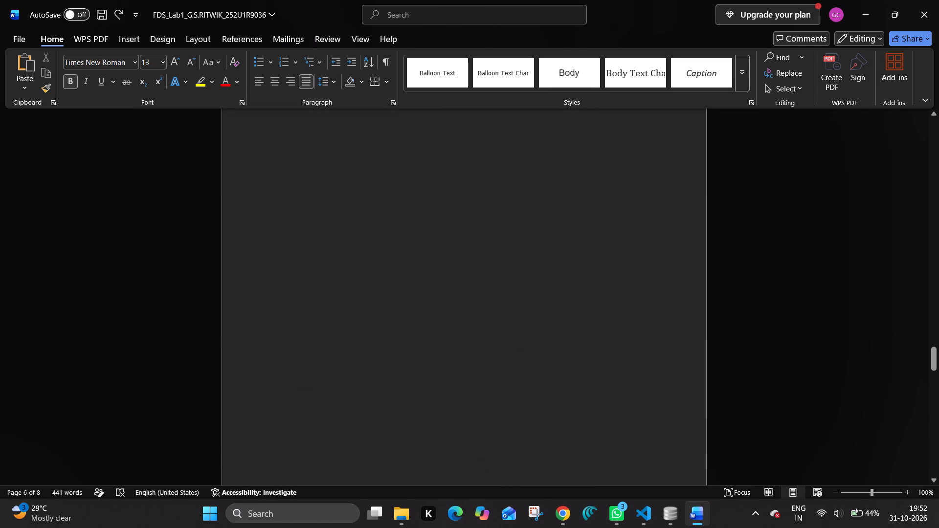
scroll(551, 310, up, 13)
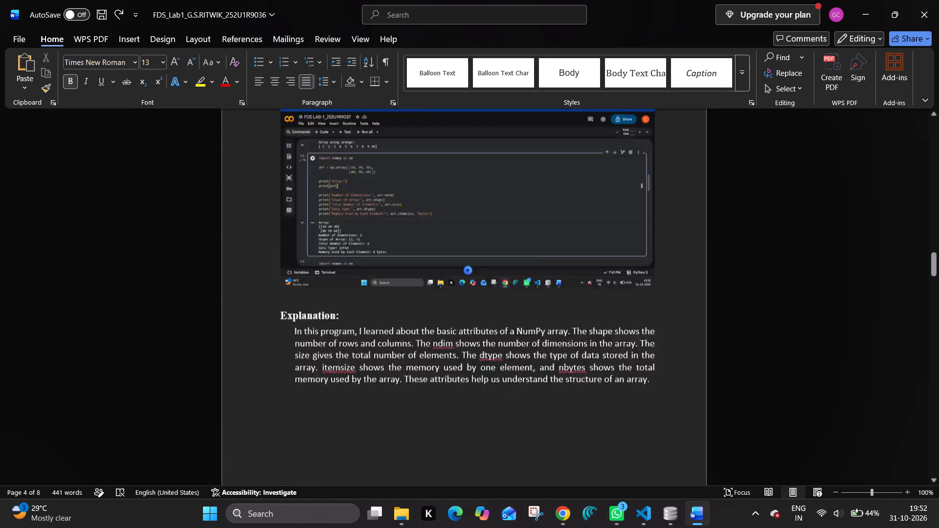
scroll(551, 310, up, 12)
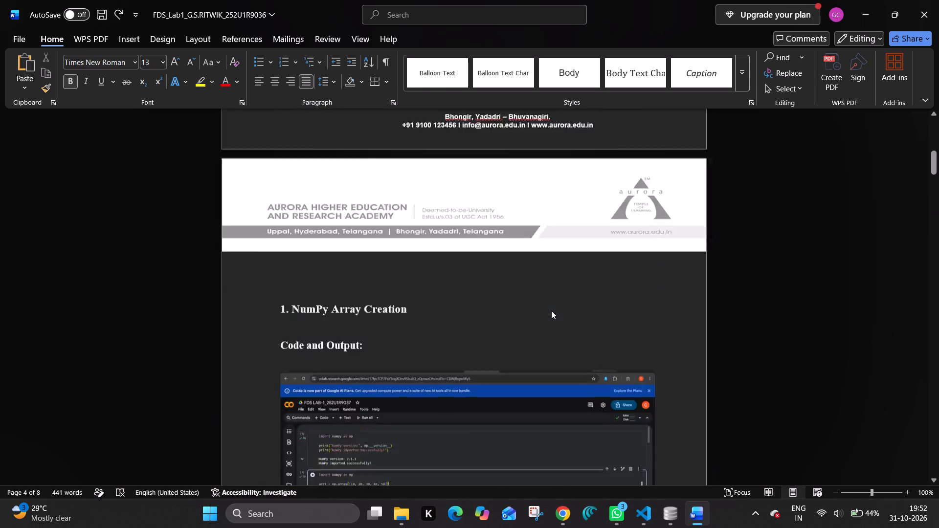
scroll(551, 310, up, 2)
scroll(551, 310, down, 1)
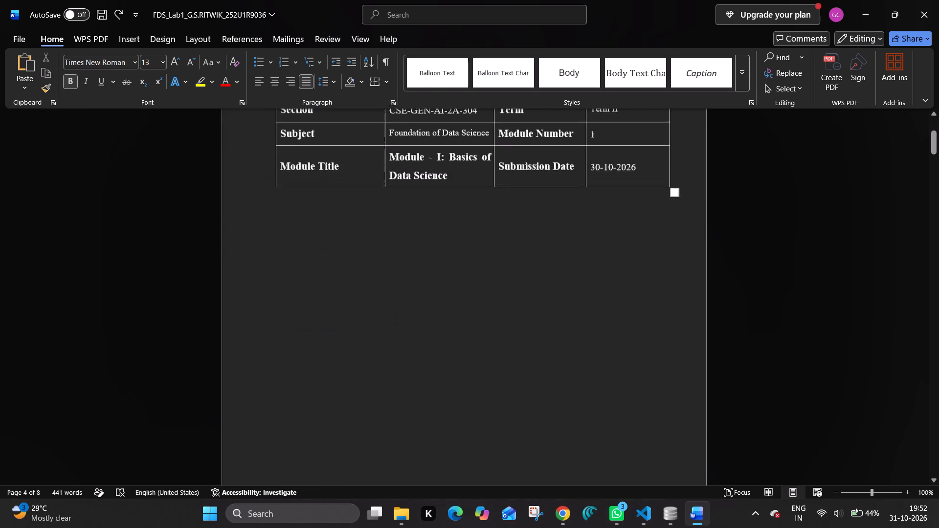
scroll(551, 310, down, 4)
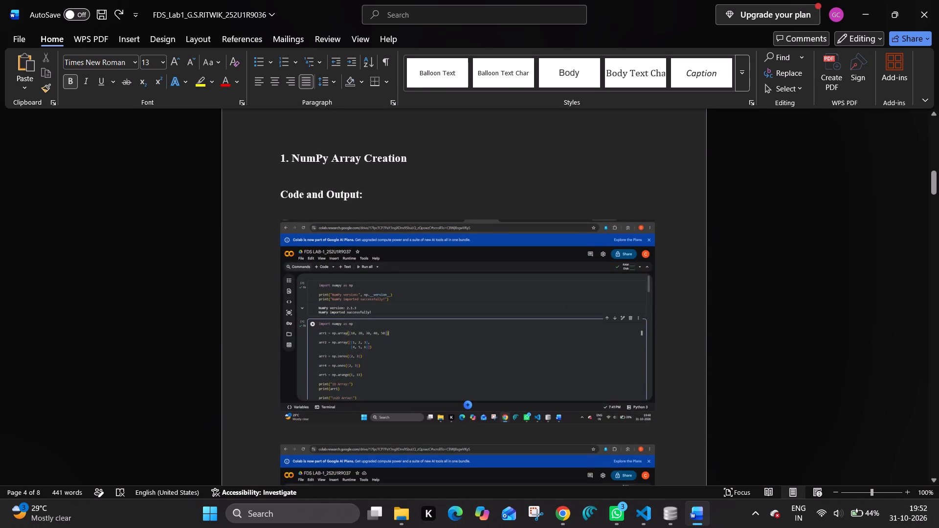
scroll(551, 310, down, 4)
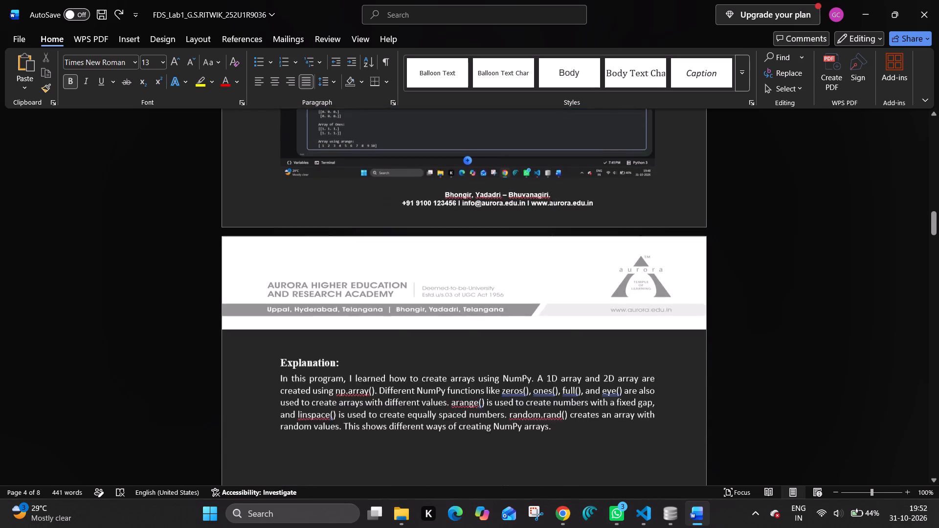
scroll(551, 310, down, 2)
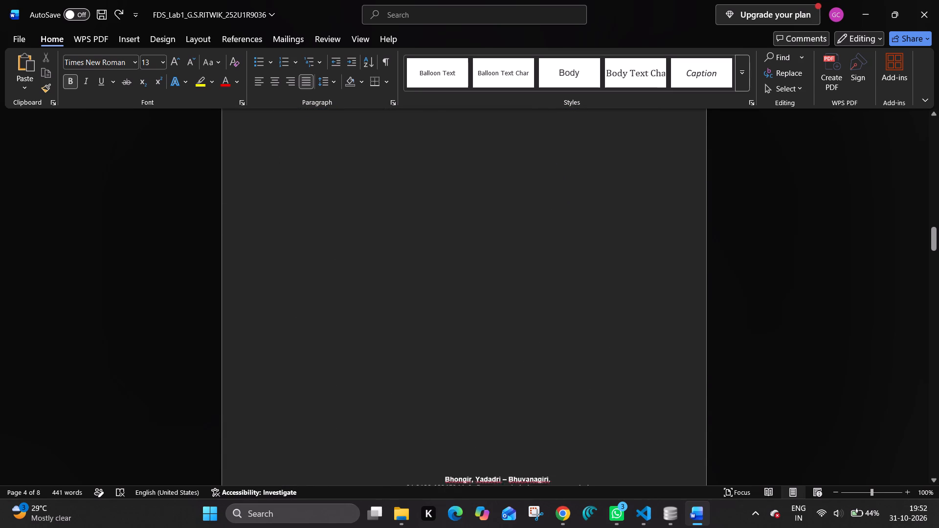
scroll(551, 310, down, 3)
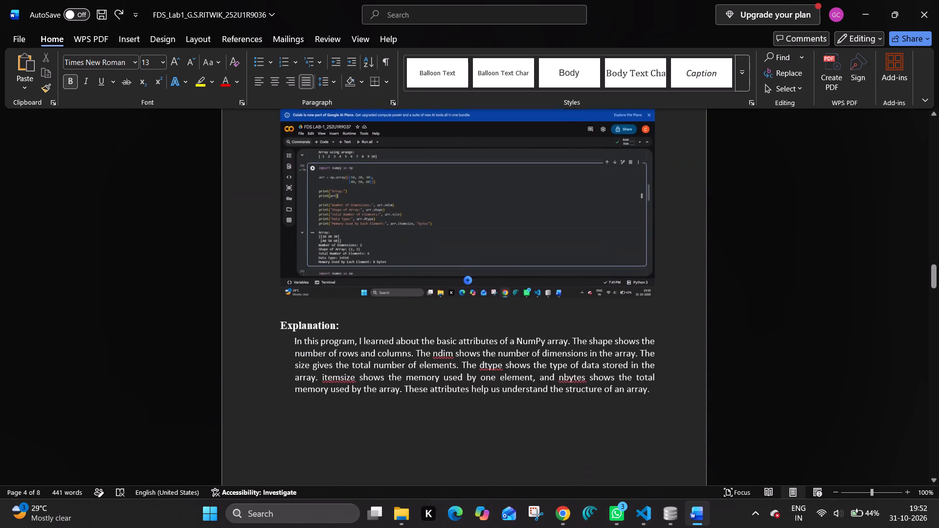
scroll(551, 310, down, 2)
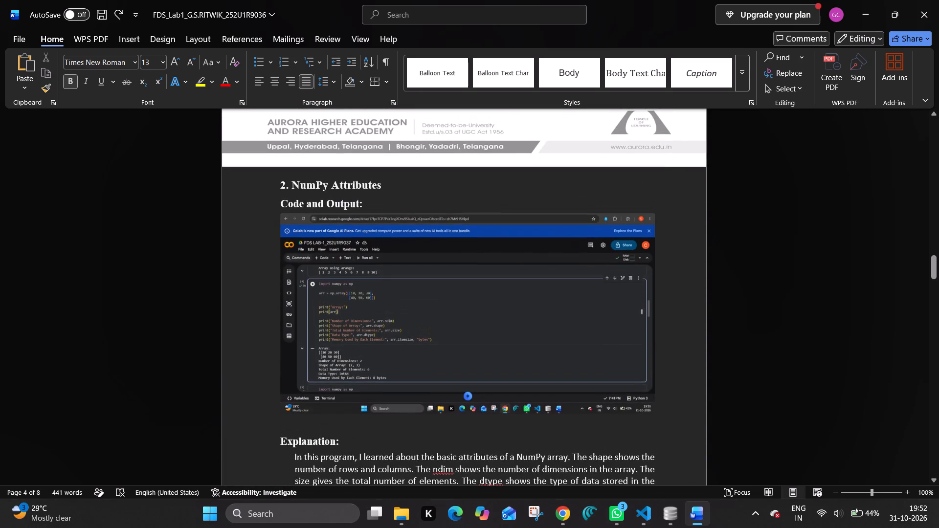
scroll(551, 310, down, 2)
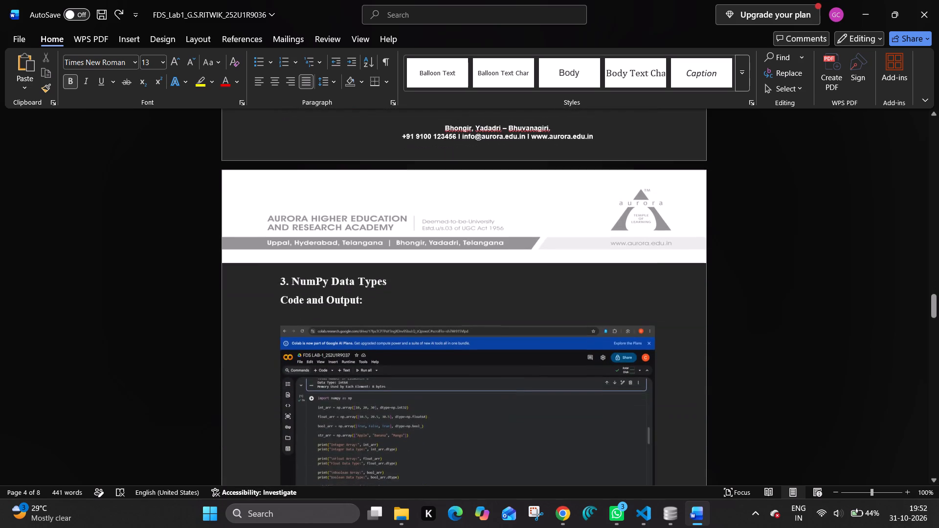
scroll(551, 310, down, 1)
scroll(551, 310, up, 1)
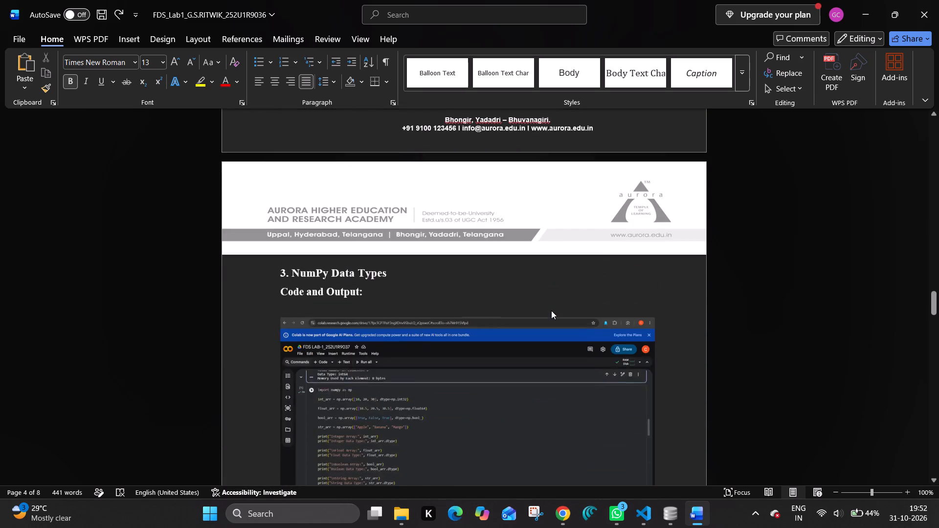
scroll(551, 310, up, 3)
Examine the page layout between section 3's explanation and section 4, including the blank page and the section 4 screenshots.
scroll(551, 310, down, 2)
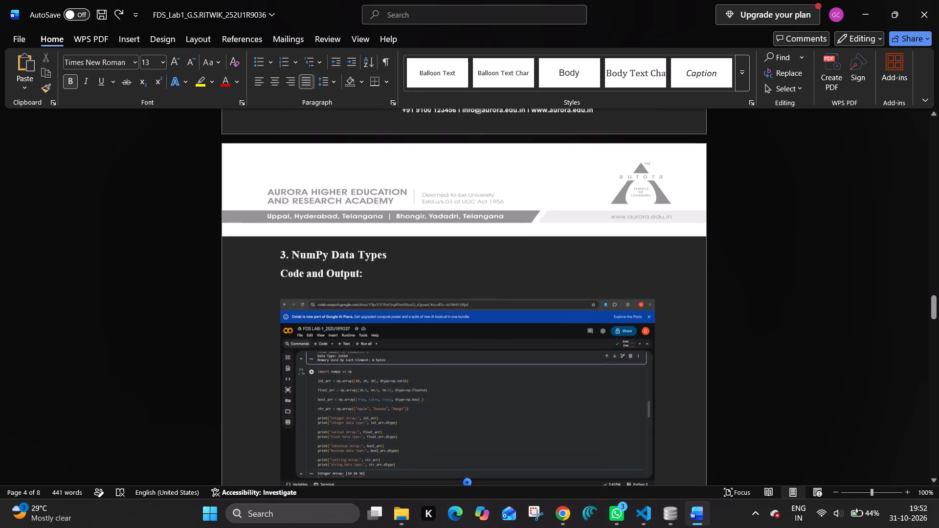
scroll(551, 310, down, 3)
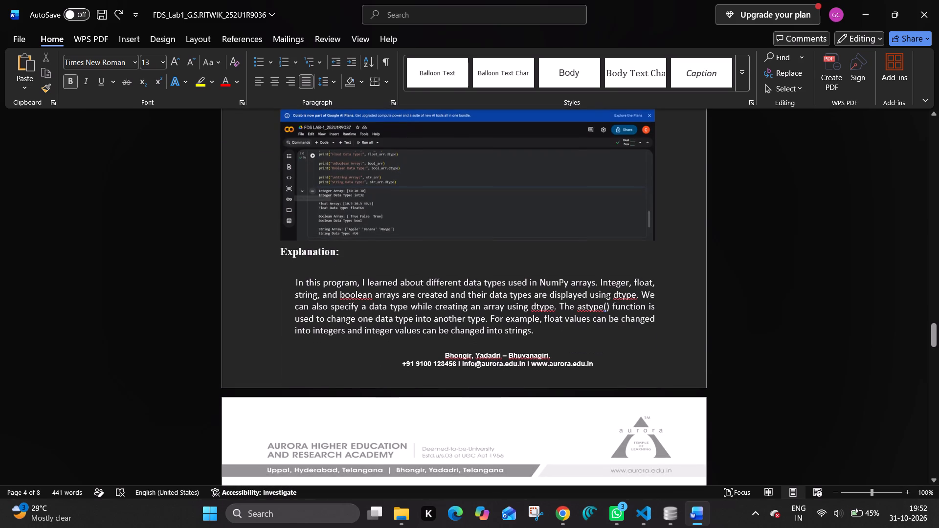
scroll(551, 310, down, 6)
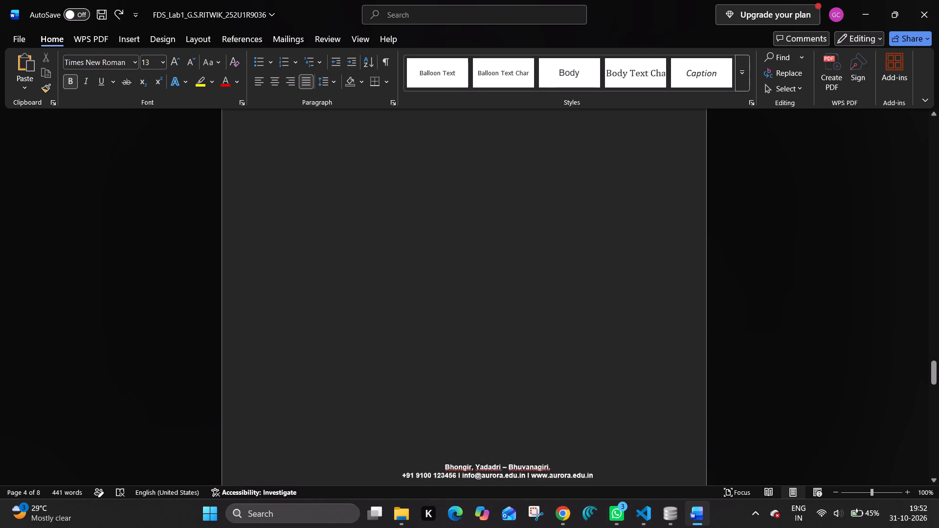
scroll(551, 310, up, 3)
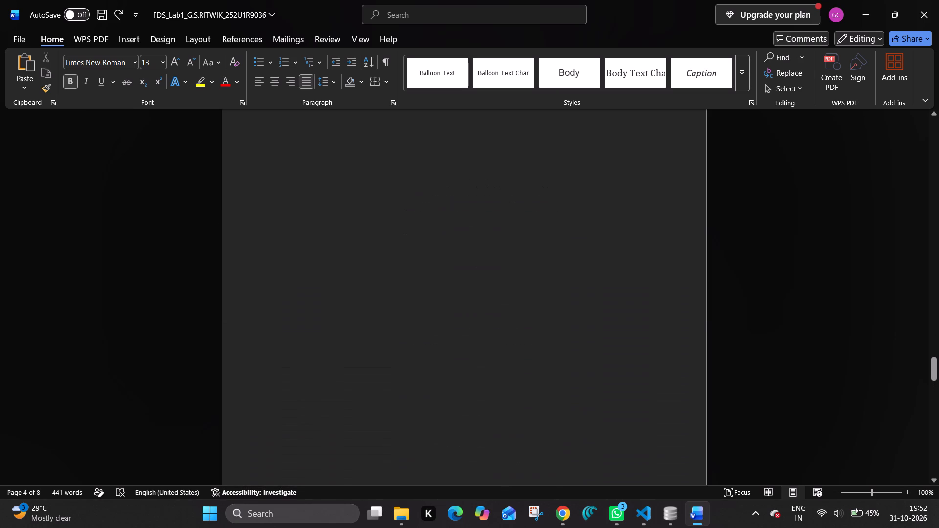
scroll(551, 310, up, 4)
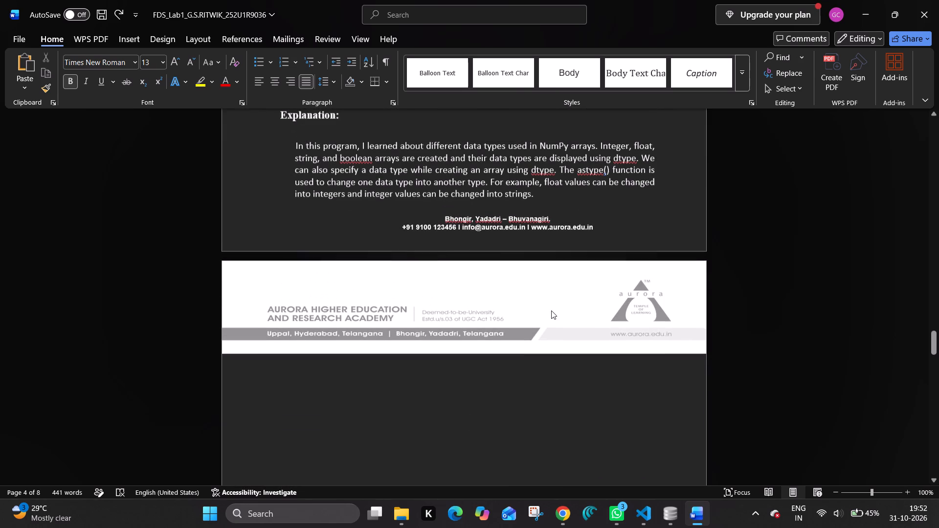
scroll(551, 310, up, 1)
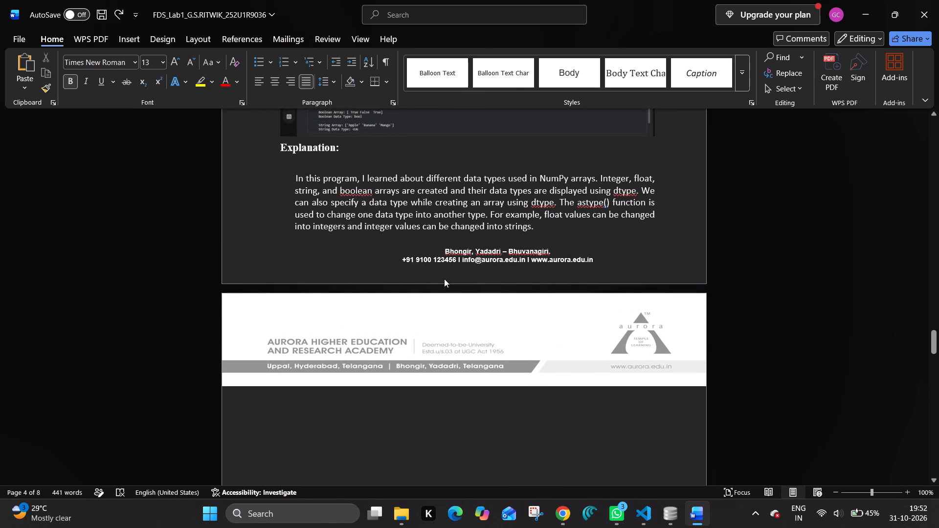
scroll(433, 281, down, 7)
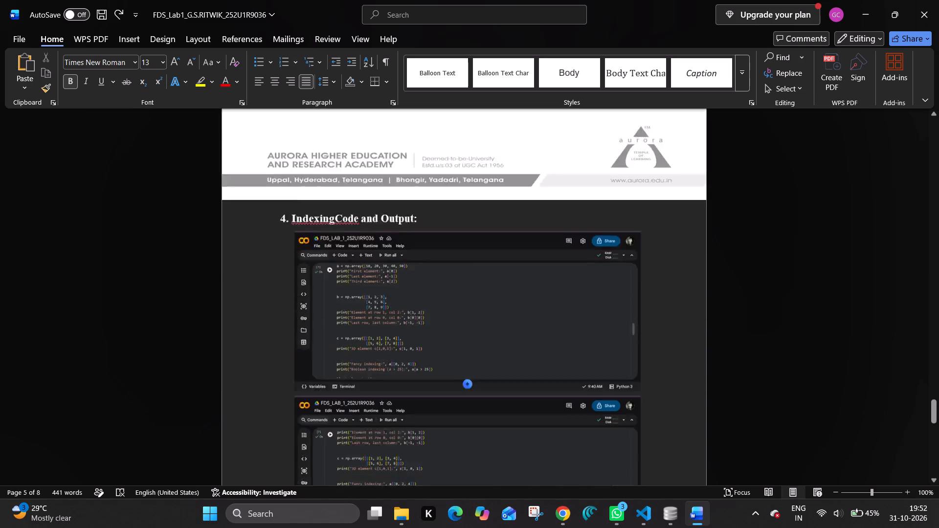
scroll(433, 281, down, 1)
scroll(433, 281, up, 2)
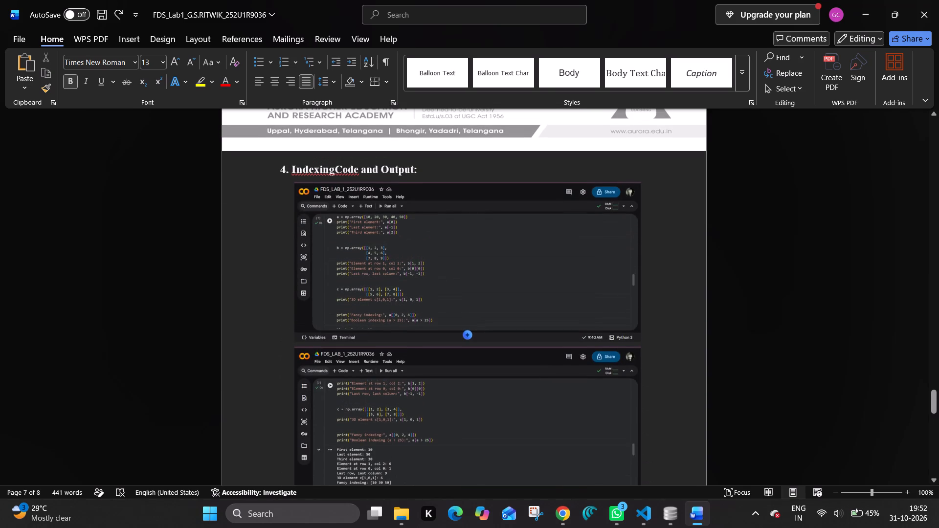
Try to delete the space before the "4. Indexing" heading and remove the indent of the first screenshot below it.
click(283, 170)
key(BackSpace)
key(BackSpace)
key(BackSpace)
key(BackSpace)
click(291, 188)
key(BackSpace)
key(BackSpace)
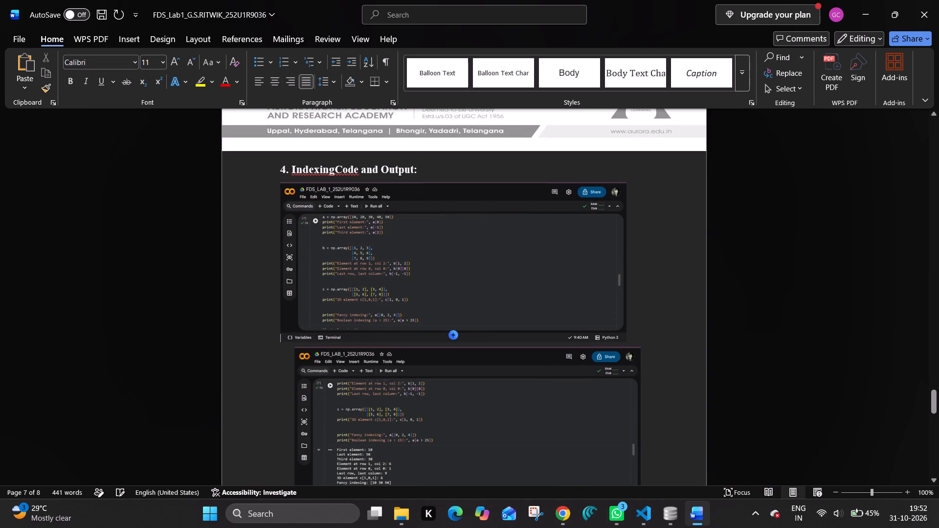
Insert a blank line after the last sentence of section 3's explanation.
scroll(291, 188, up, 3)
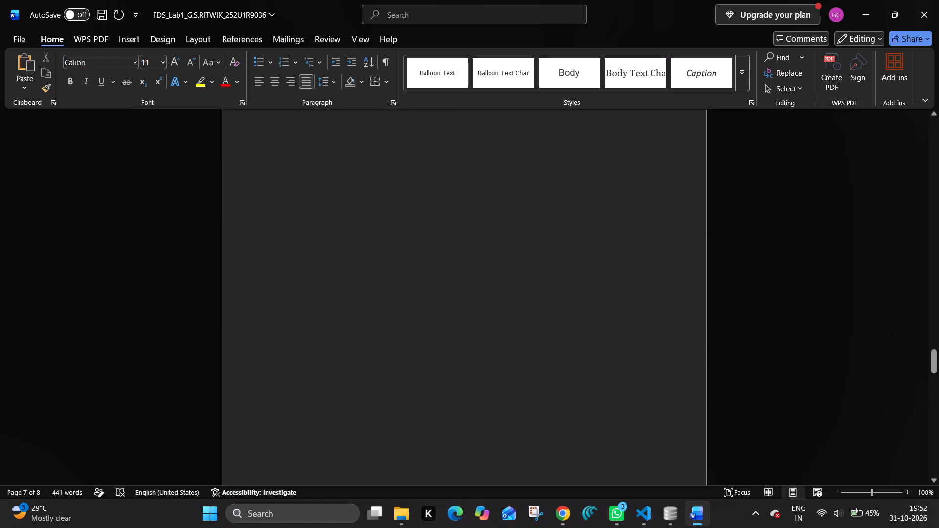
scroll(291, 188, up, 1)
scroll(523, 188, up, 1)
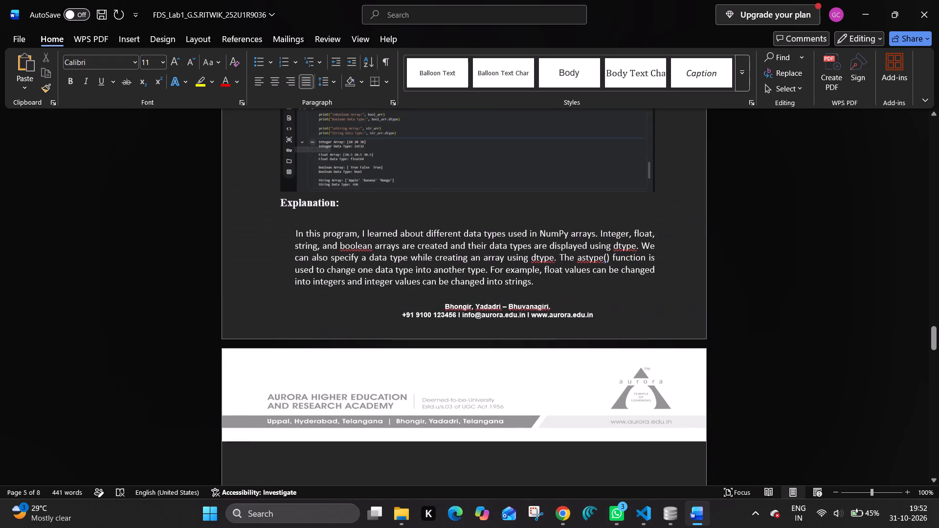
click(555, 286)
key(Return)
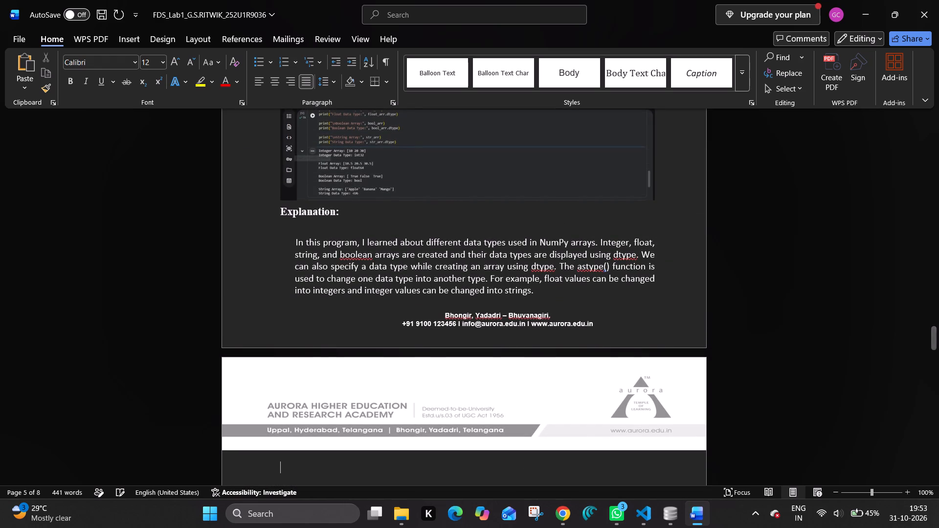
Review the pages from the blank page after section 3 through sections 4 and 5, checking layout and screenshots.
scroll(555, 286, down, 2)
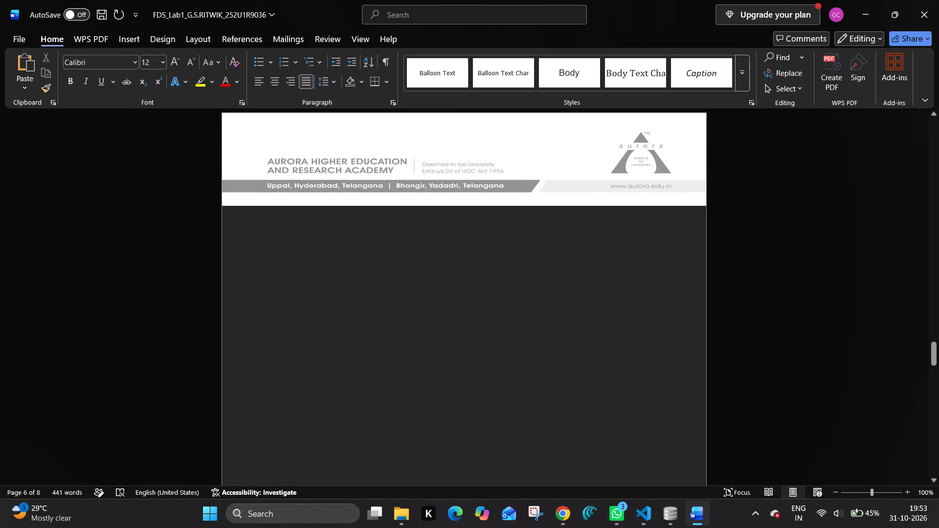
scroll(555, 286, down, 13)
scroll(555, 286, up, 5)
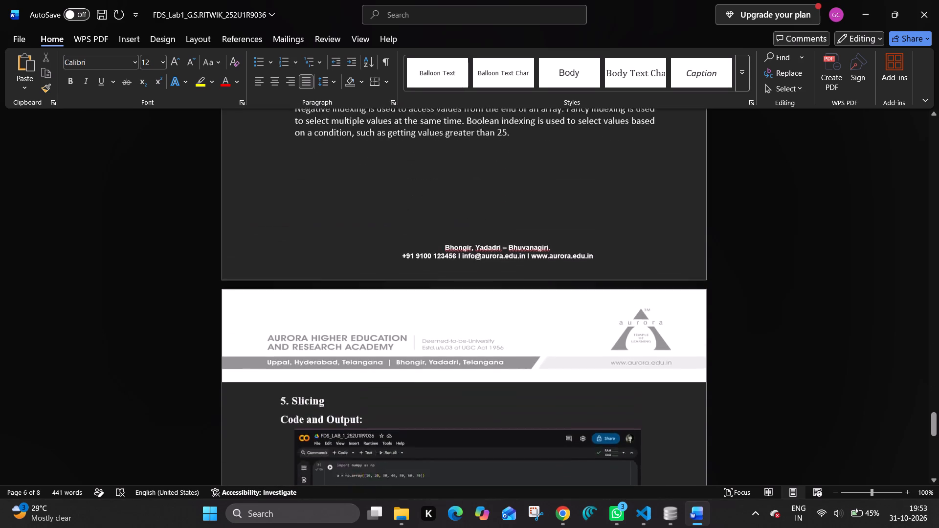
scroll(555, 286, up, 3)
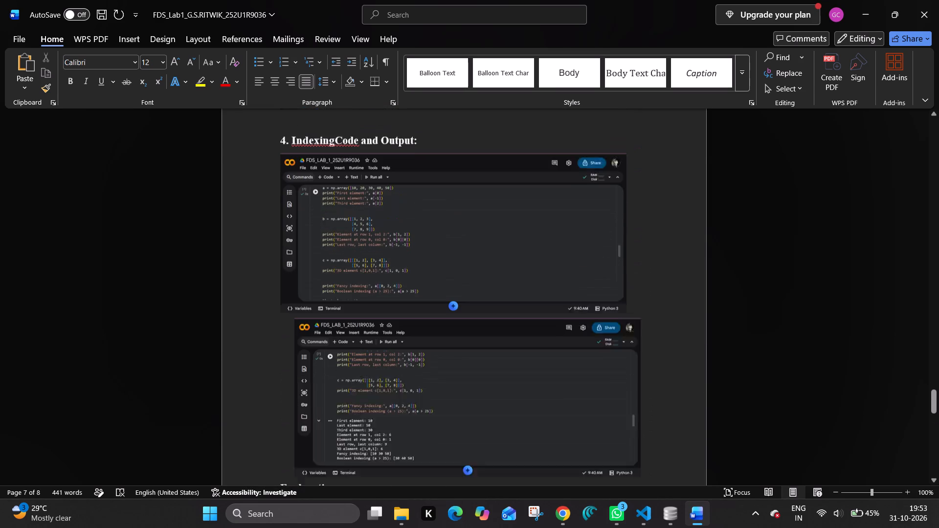
scroll(555, 286, up, 1)
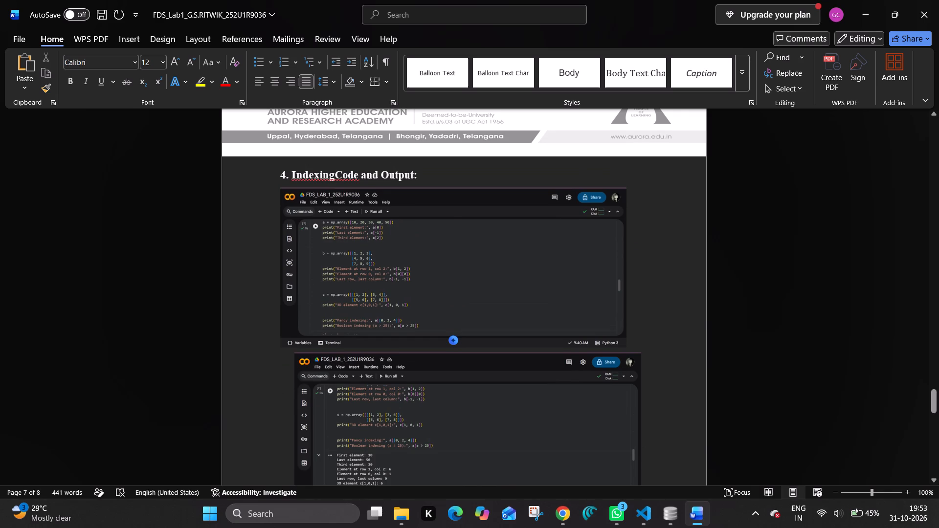
Switch to the Colab notebook in Chrome and capture the full-width browser area showing the array indexing cell's complete code.
click(564, 514)
scroll(309, 303, down, 1)
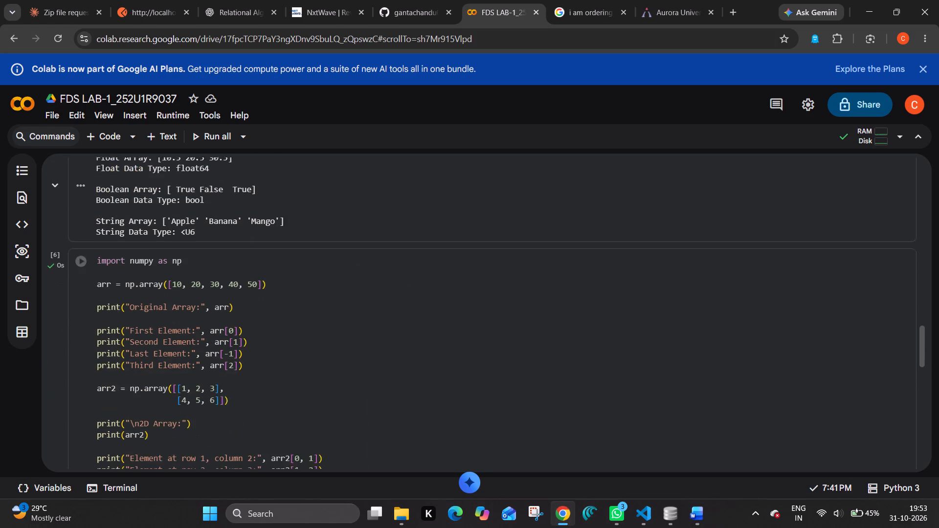
scroll(309, 303, down, 4)
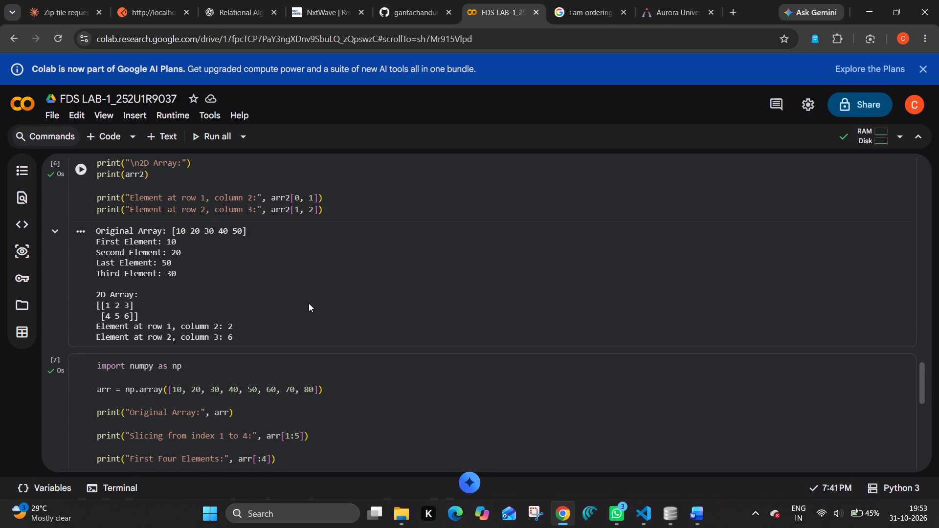
scroll(309, 303, down, 4)
scroll(309, 303, up, 4)
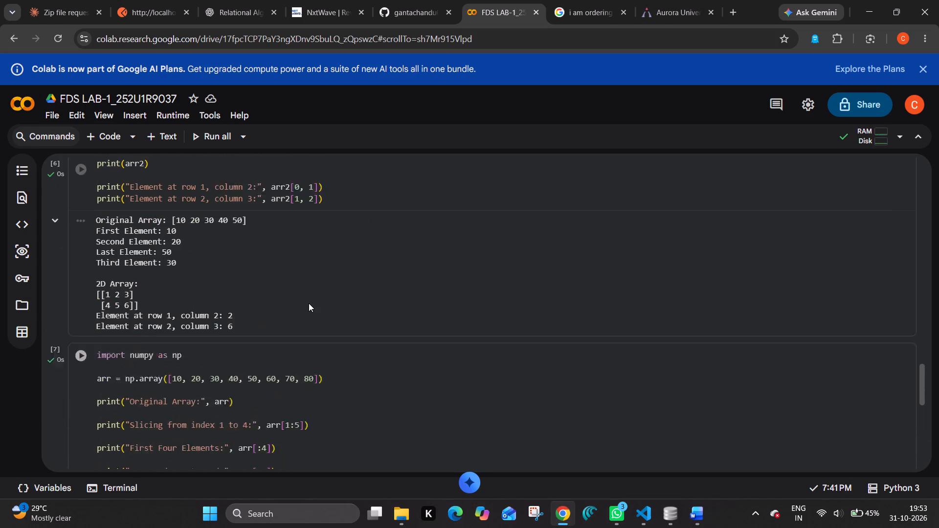
scroll(309, 303, up, 5)
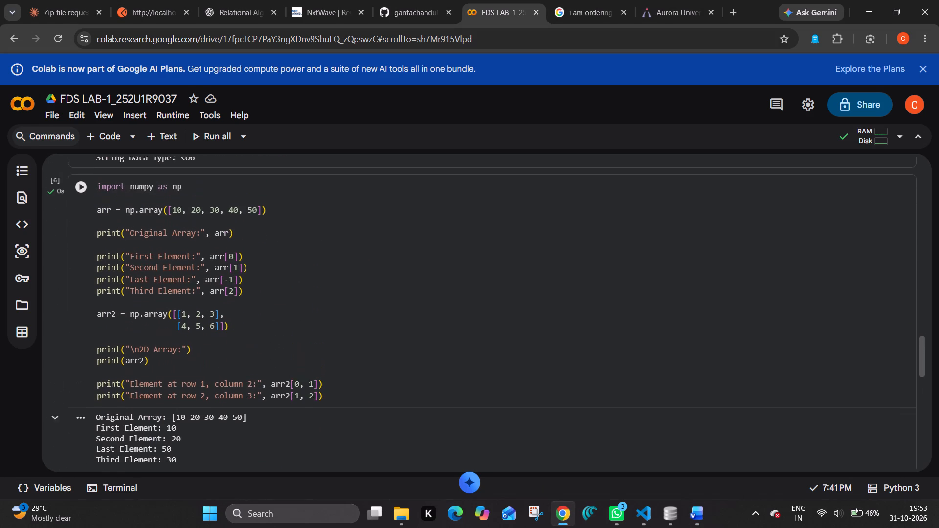
scroll(309, 303, up, 2)
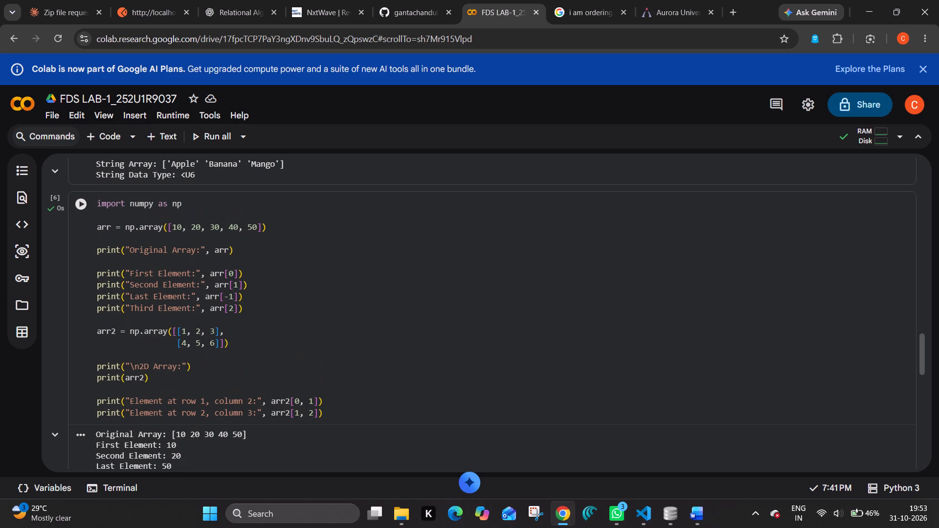
key(Print)
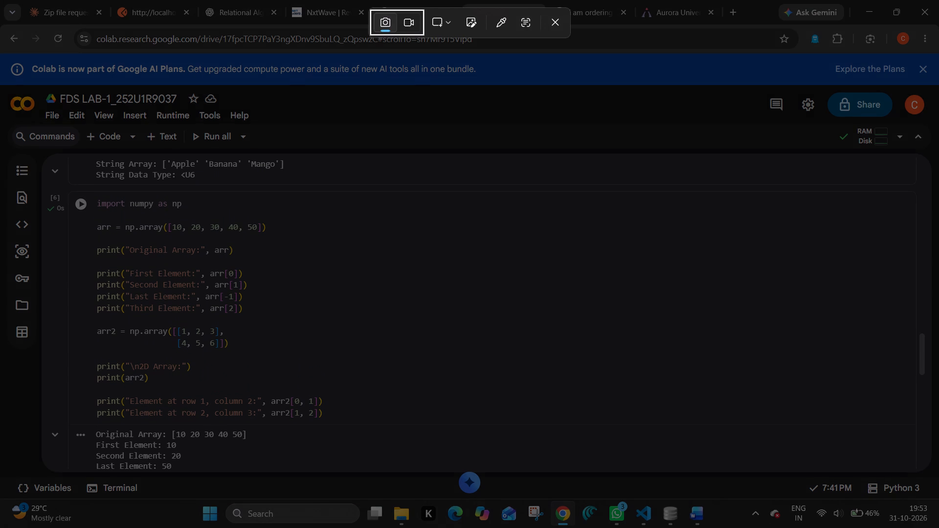
drag(0, 24, 789, 444)
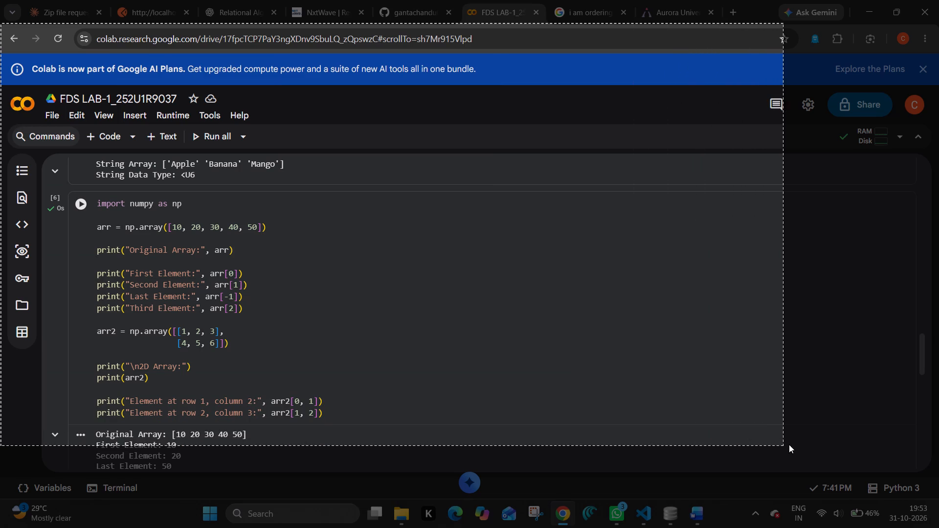
drag(789, 444, 884, 427)
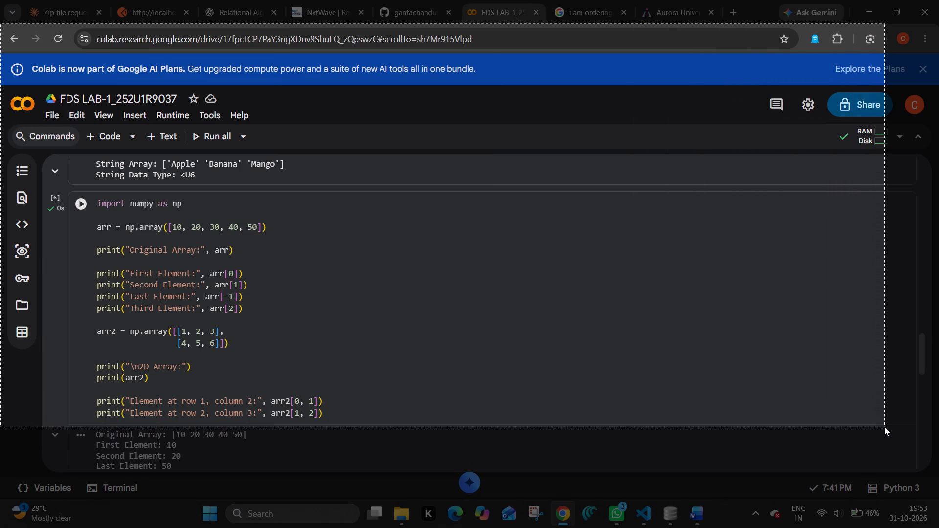
drag(884, 427, 936, 435)
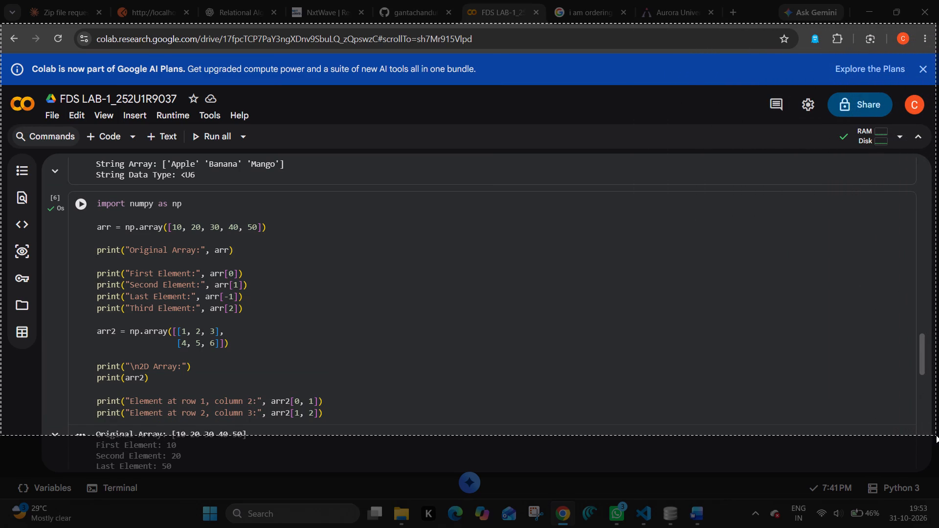
drag(936, 435, 938, 427)
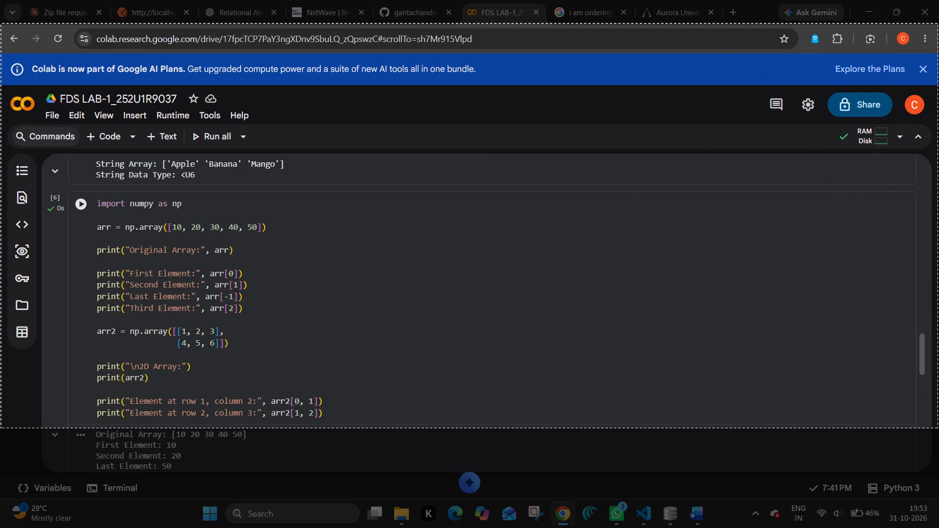
drag(938, 427, 938, 433)
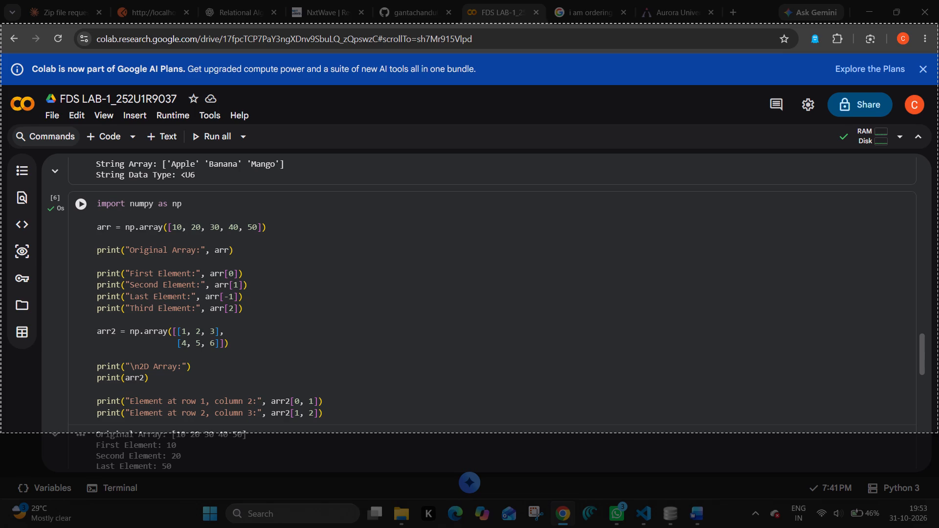
drag(938, 433, 938, 432)
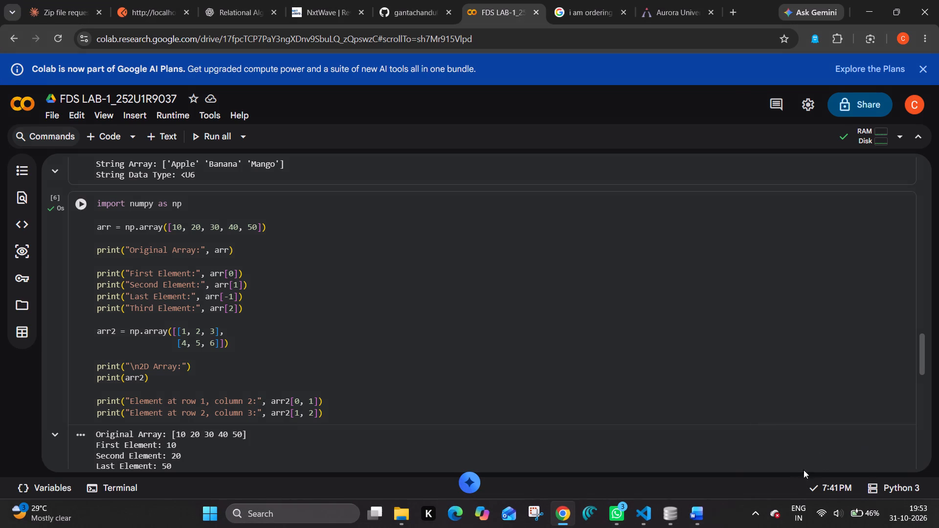
Return to the Word report and delete both old Colab screenshots in section 4, Indexing.
click(696, 514)
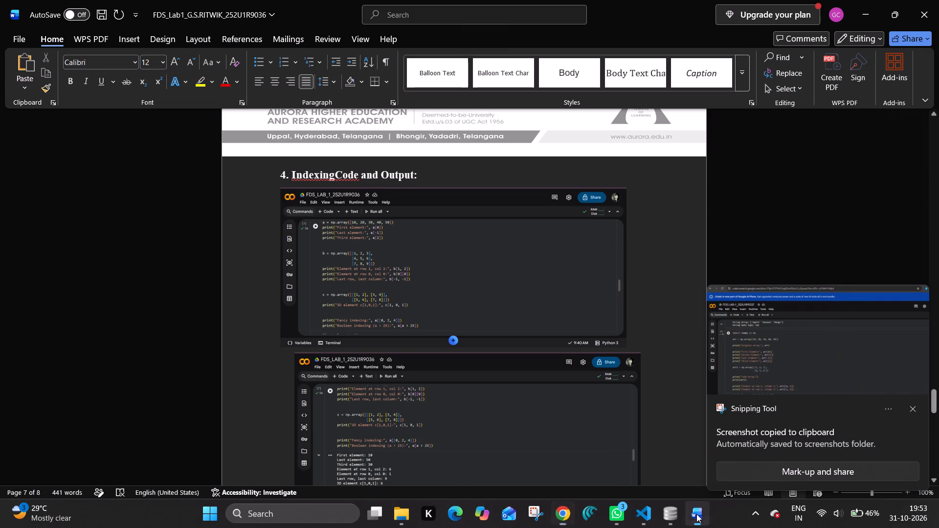
scroll(447, 325, up, 1)
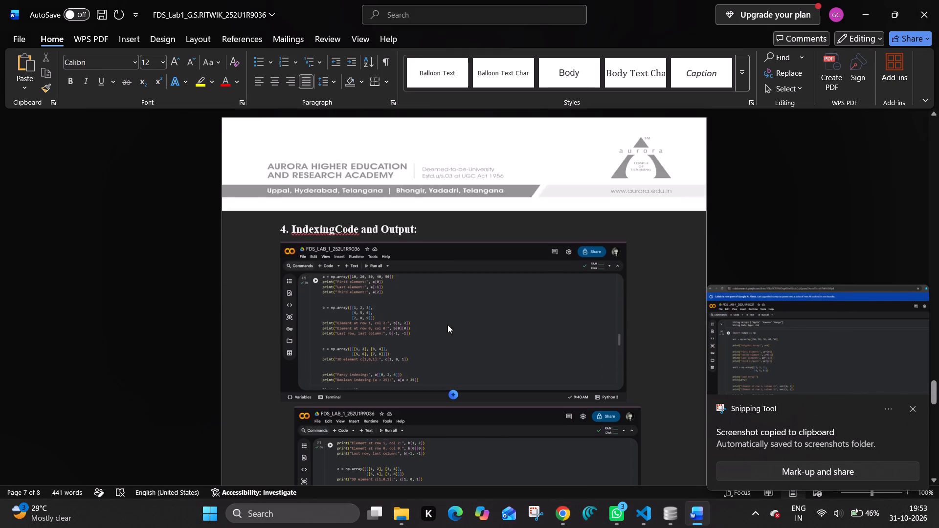
scroll(447, 325, up, 1)
scroll(447, 325, down, 1)
click(403, 313)
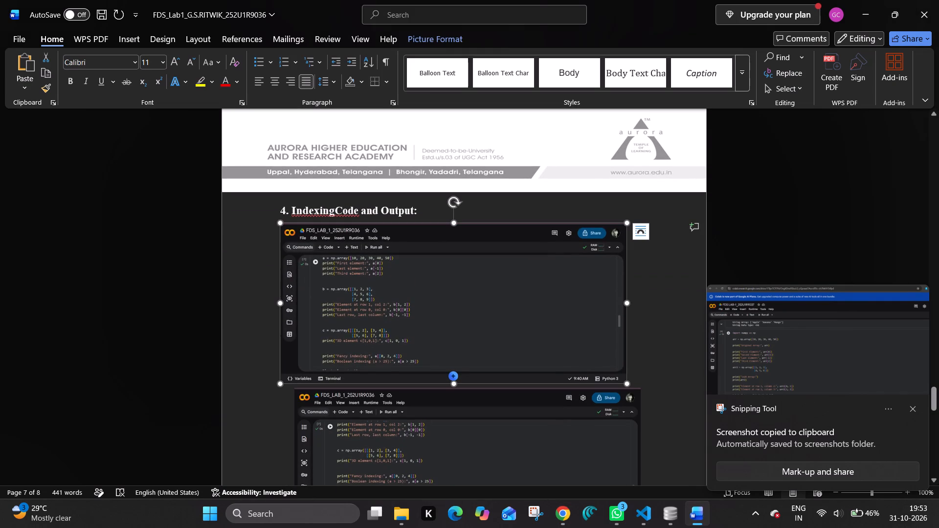
key(BackSpace)
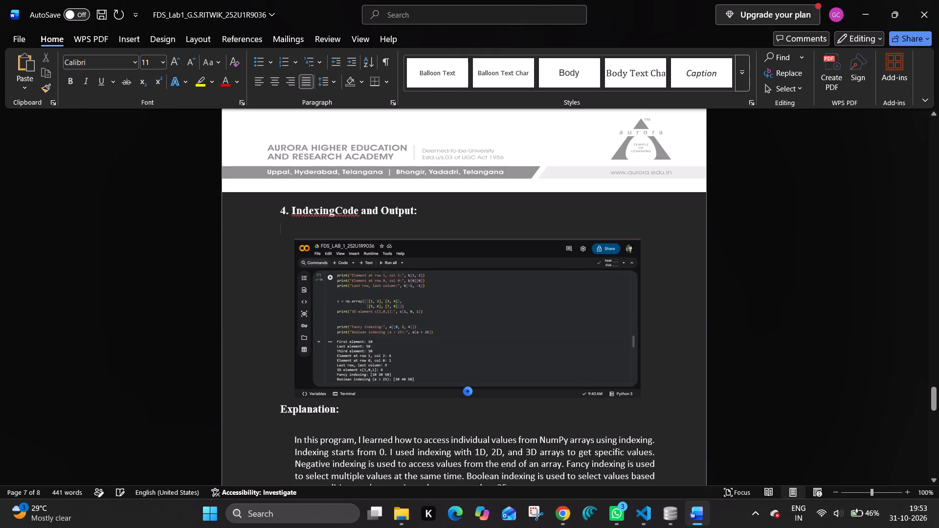
click(392, 339)
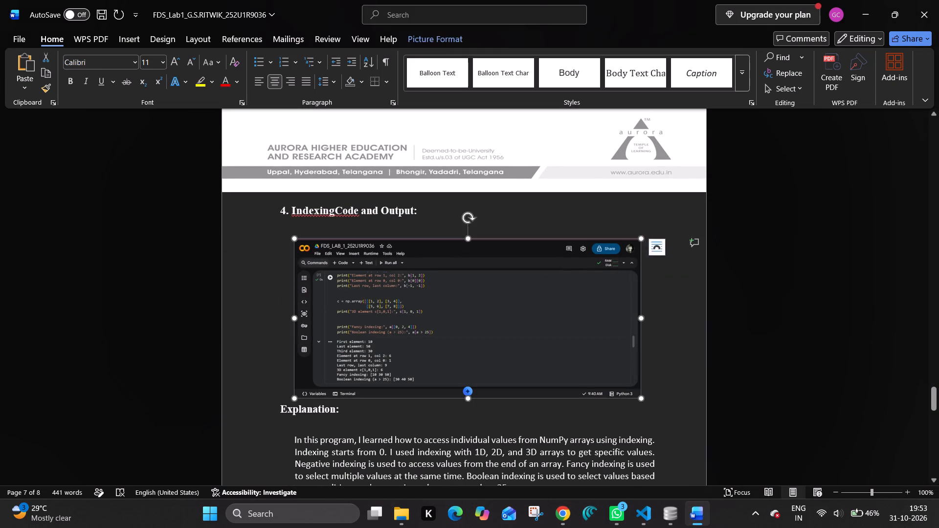
key(BackSpace)
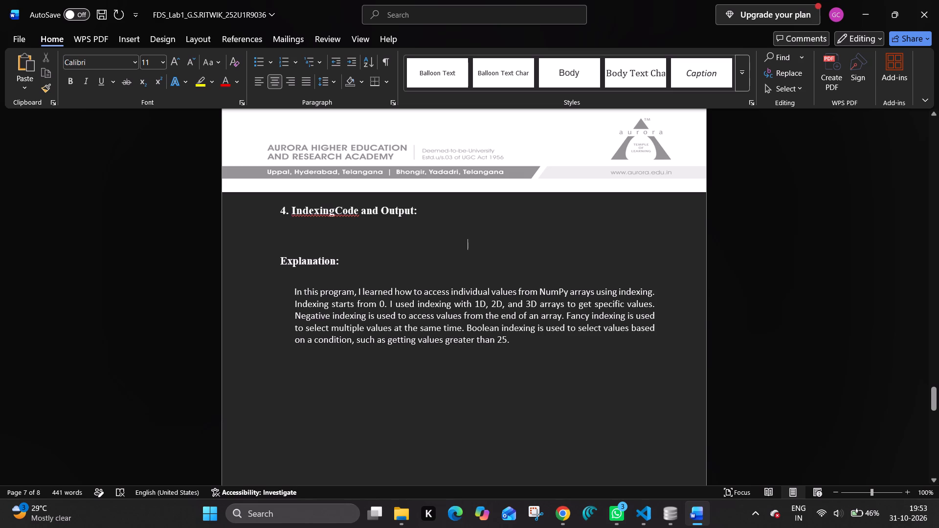
Paste the new indexing code capture above section 4's "Explanation:" heading and add two new lines below it.
key(ctrl+v)
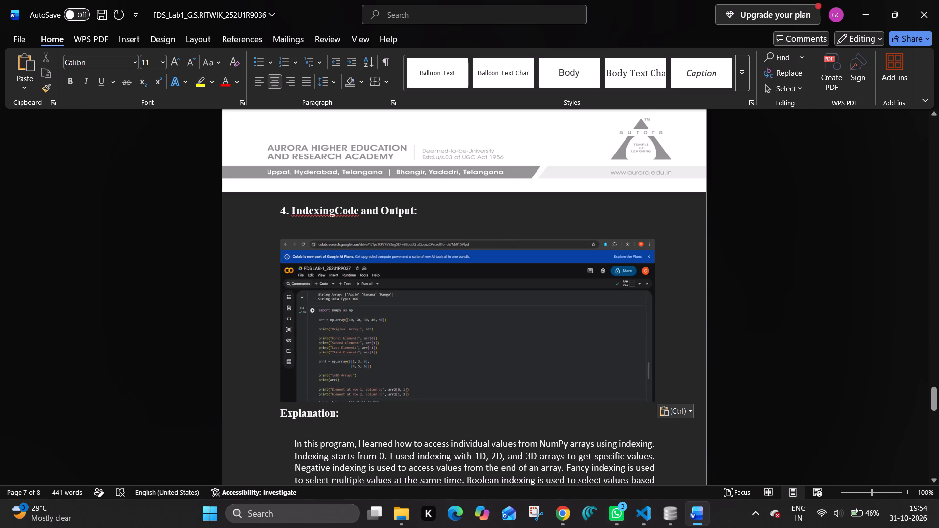
key(Return)
key(Return)
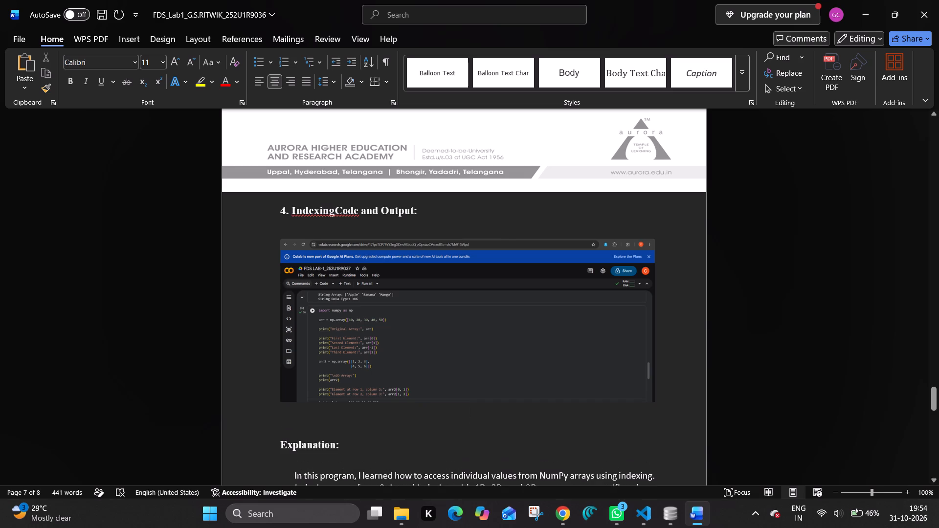
Switch to the Colab notebook in Chrome and capture the full-width browser area down to the end of the indexing cell's output.
click(564, 516)
scroll(326, 300, down, 2)
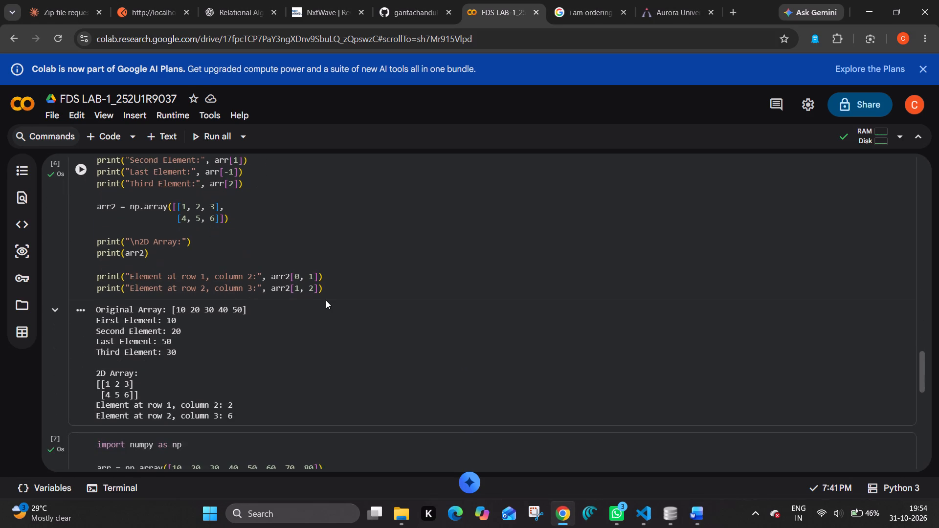
scroll(326, 300, down, 2)
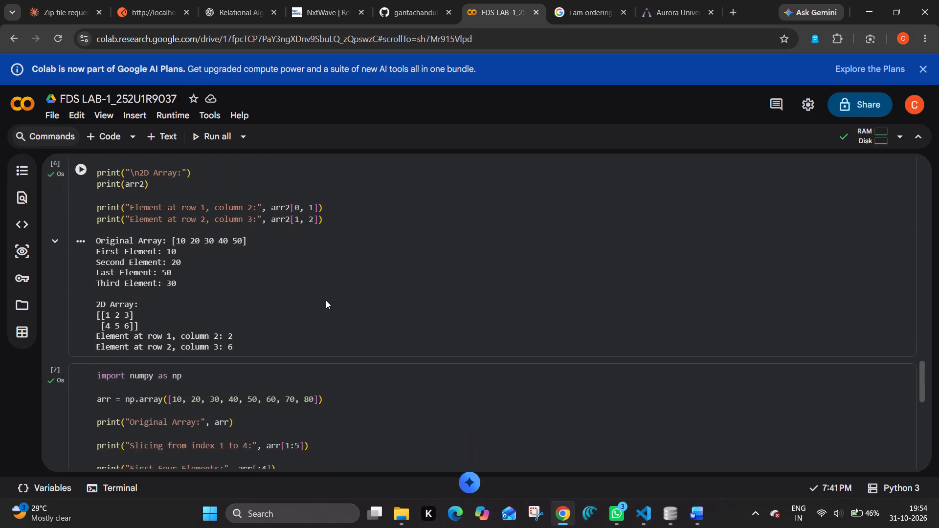
key(Print)
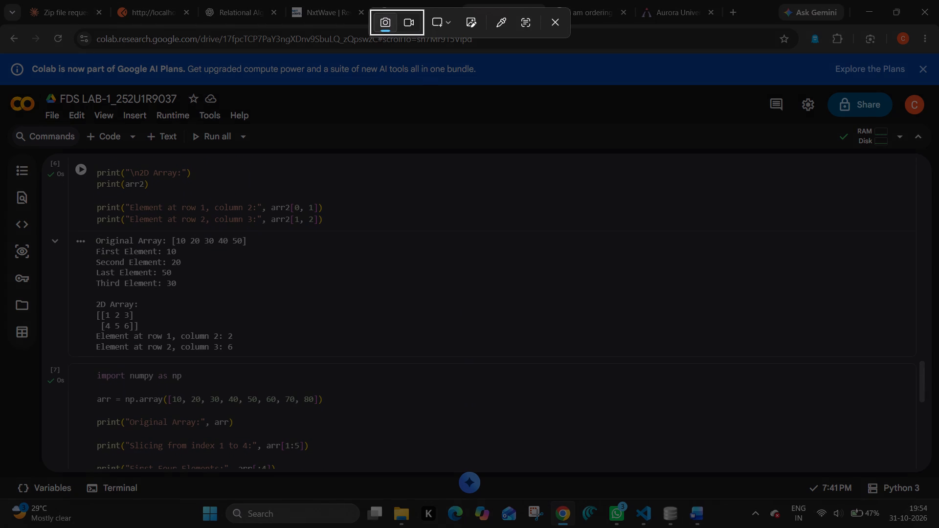
click(0, 22)
drag(4, 25, 649, 291)
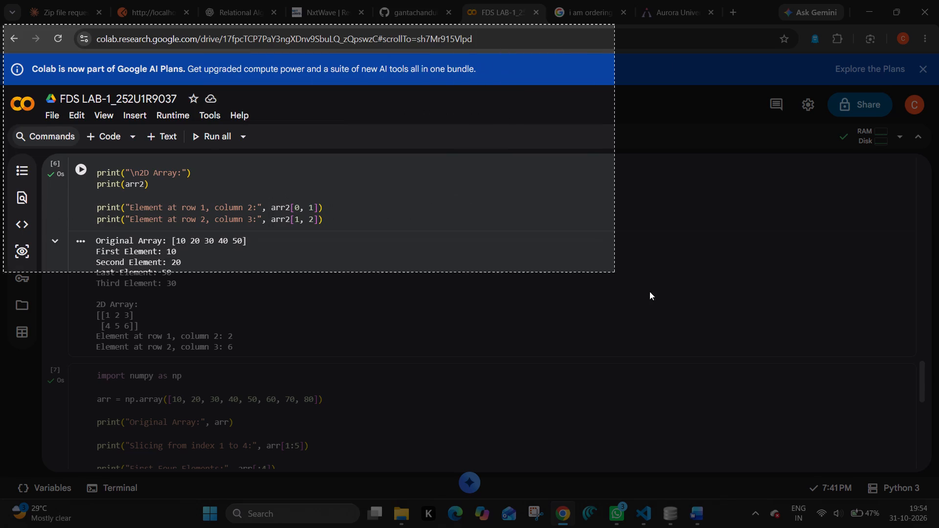
drag(649, 291, 925, 365)
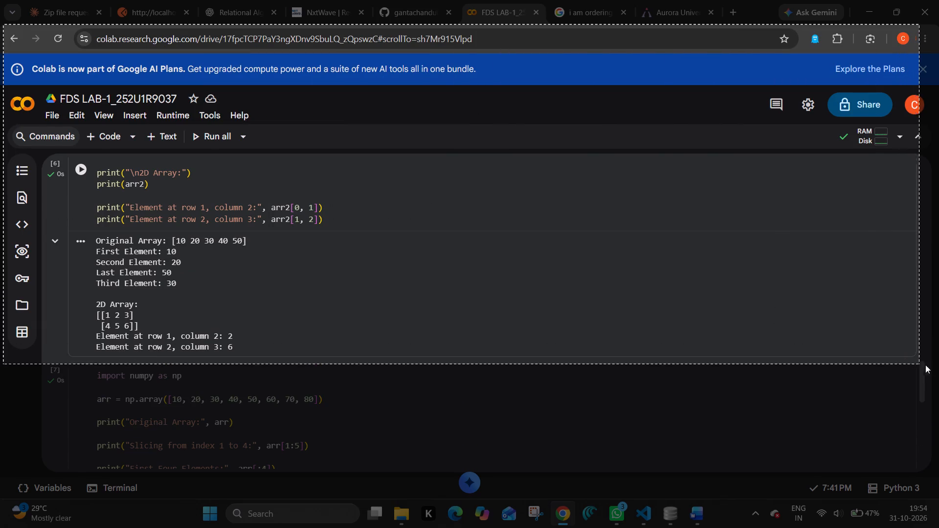
drag(925, 365, 938, 372)
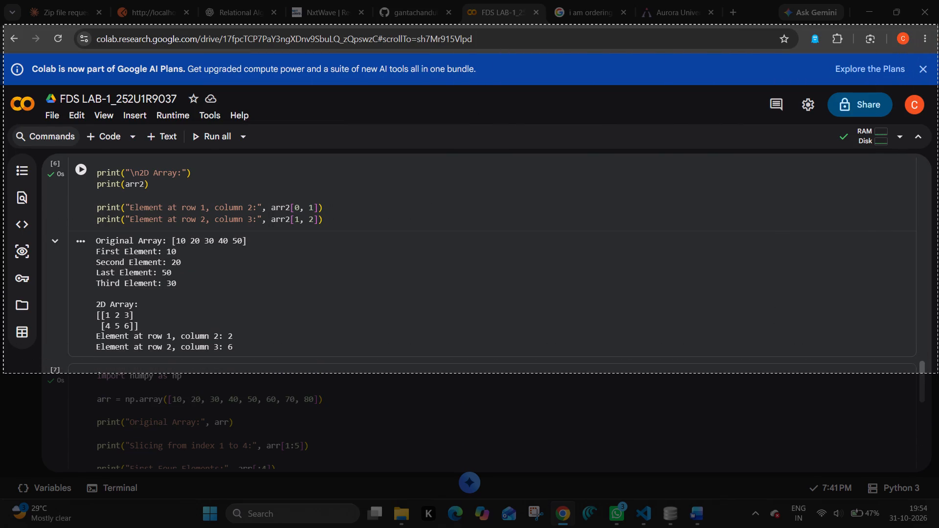
drag(938, 372, 938, 361)
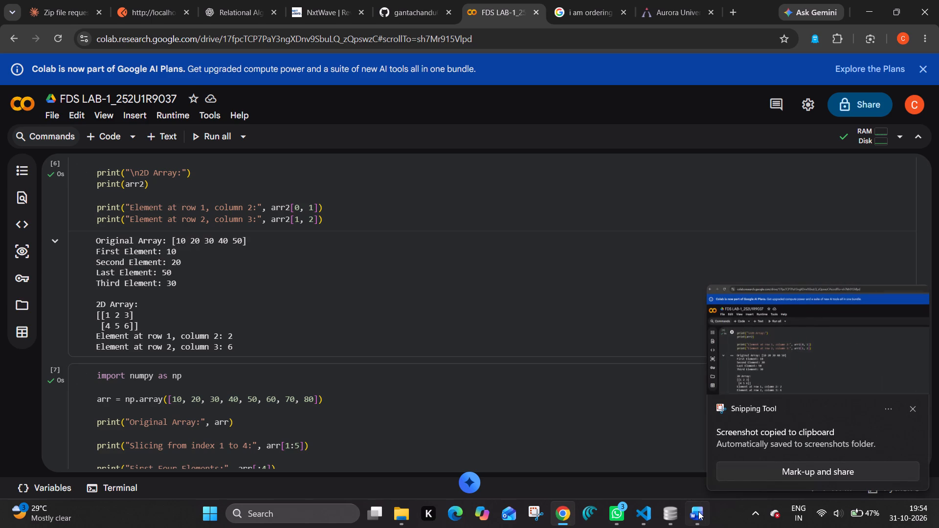
Return to the Word report and paste the indexing output capture below the code capture in section 4.
click(698, 511)
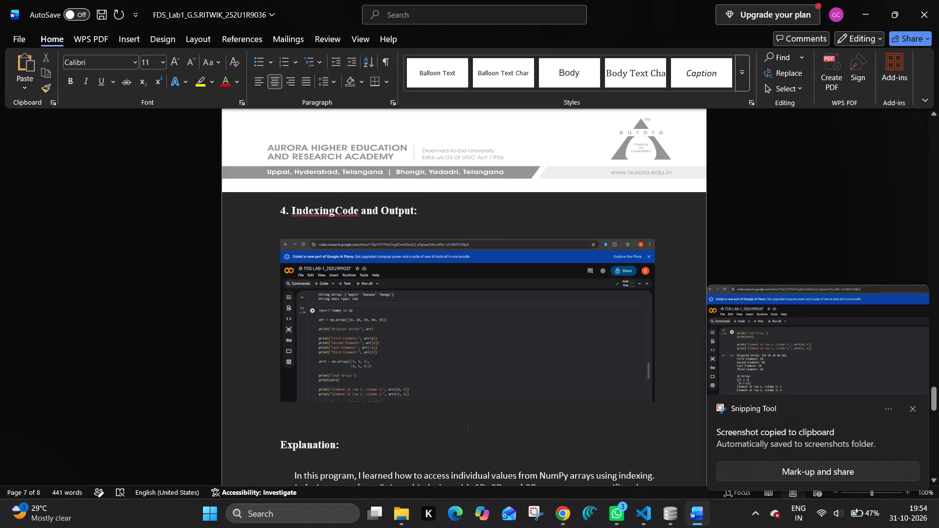
key(ctrl+v)
Delete both old Colab screenshots under "Code and Output:" in section 5, Slicing.
scroll(493, 441, down, 2)
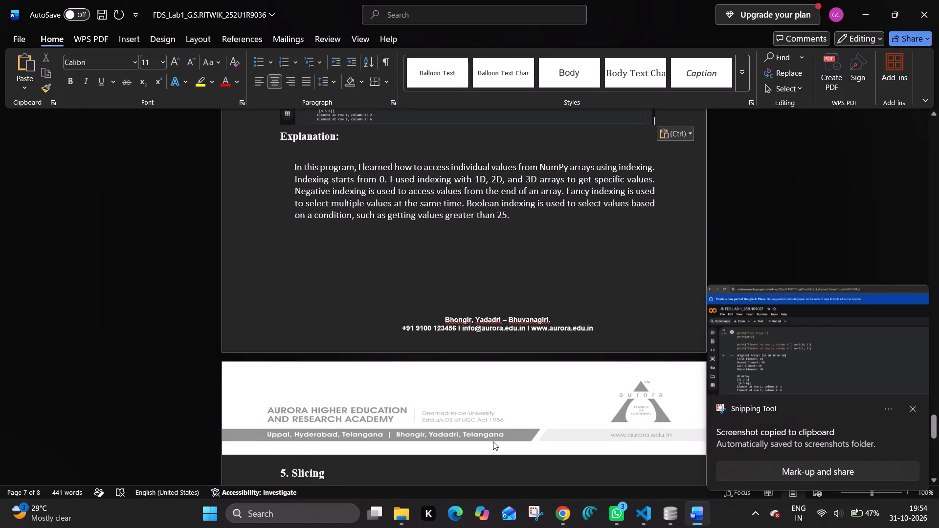
scroll(493, 441, down, 1)
scroll(493, 441, up, 2)
scroll(493, 441, down, 1)
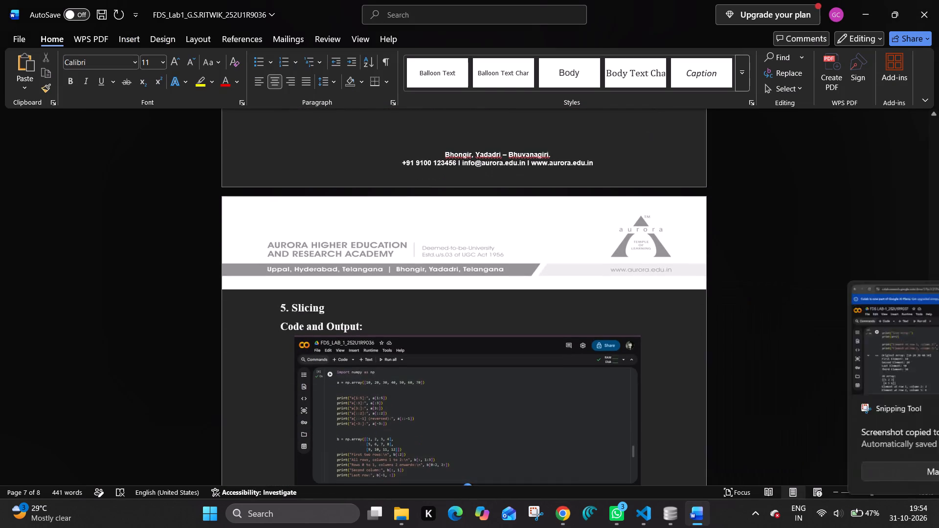
scroll(493, 441, down, 2)
click(373, 306)
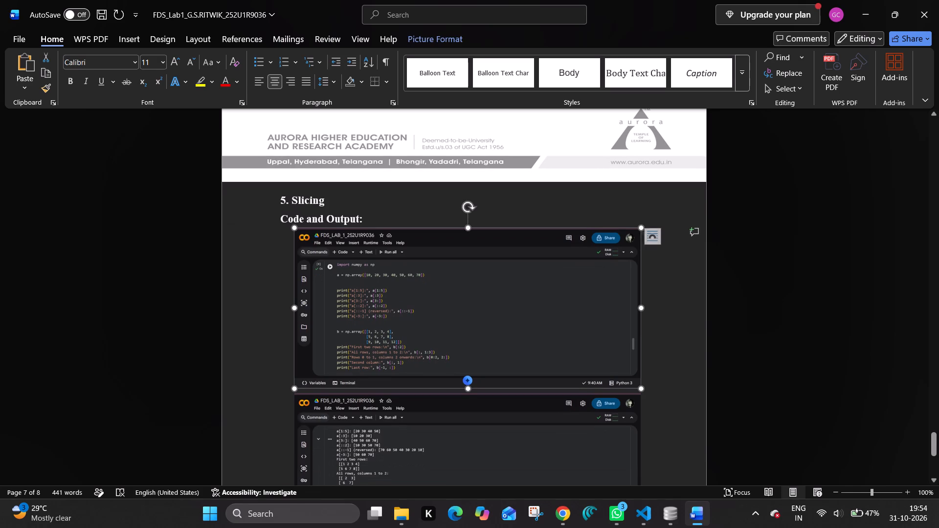
key(BackSpace)
scroll(373, 306, down, 1)
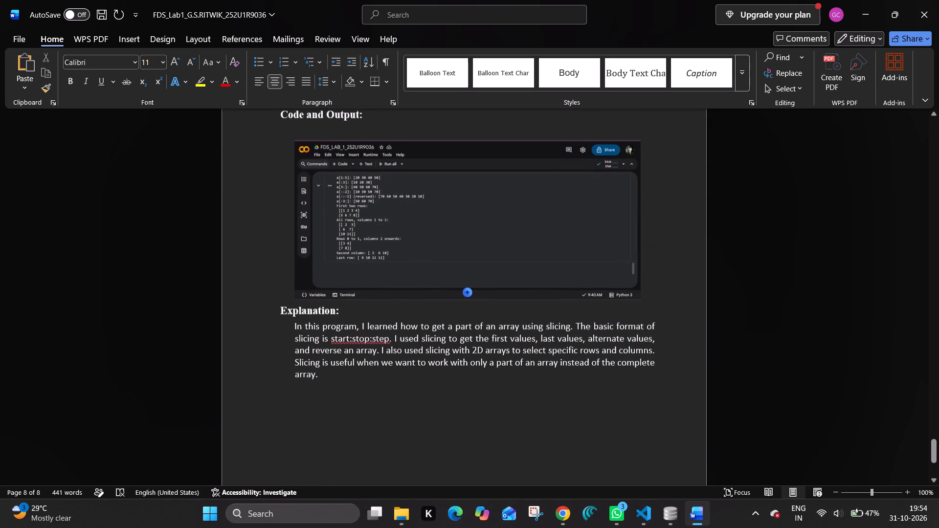
click(407, 256)
key(BackSpace)
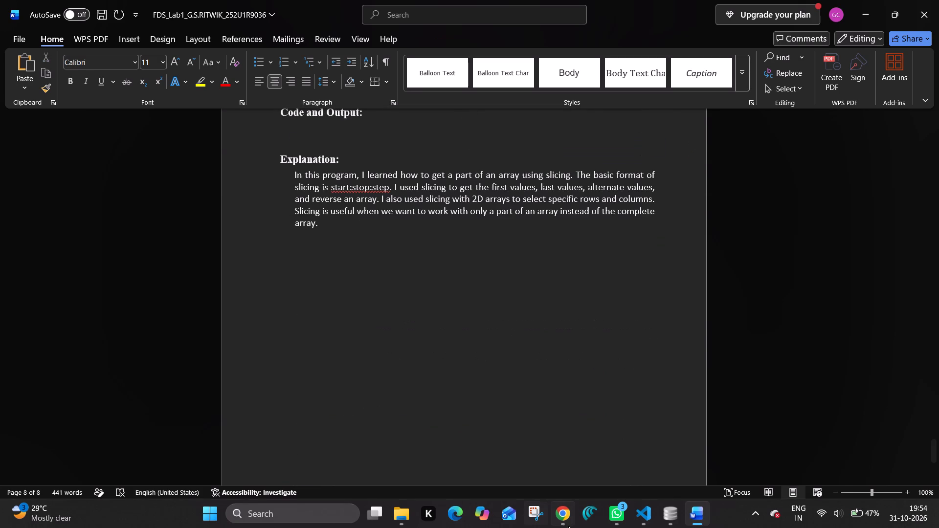
Switch to the Colab notebook in Chrome and capture everything below the browser tabs, showing the slicing cell's complete code and output.
click(571, 521)
scroll(335, 327, down, 2)
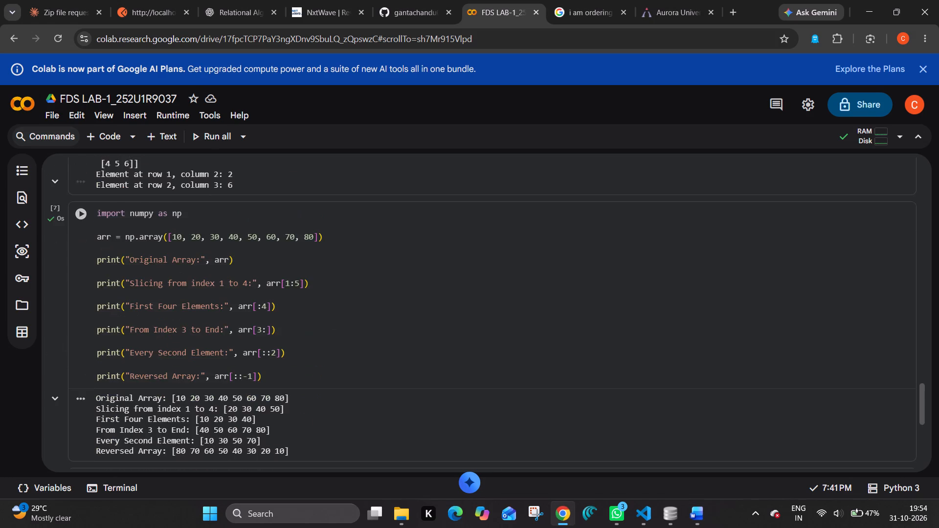
scroll(335, 327, down, 2)
scroll(335, 327, up, 1)
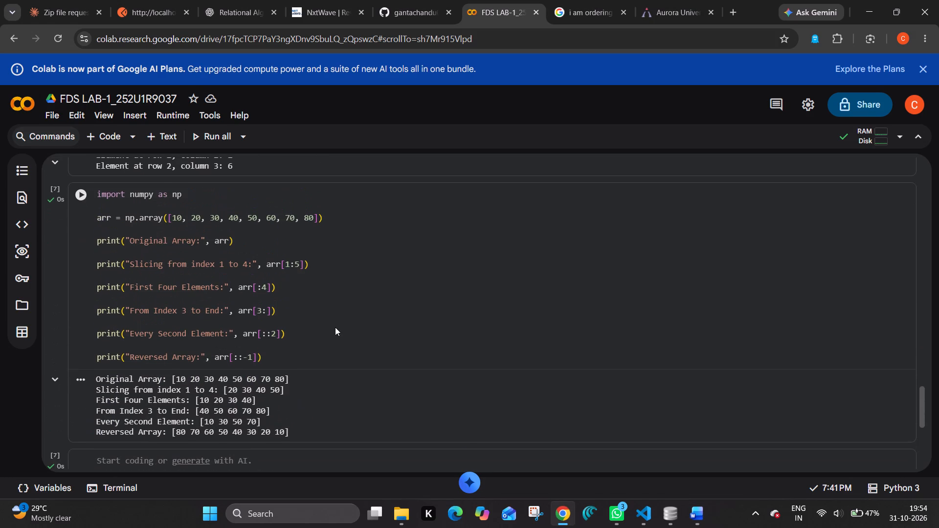
scroll(335, 327, up, 1)
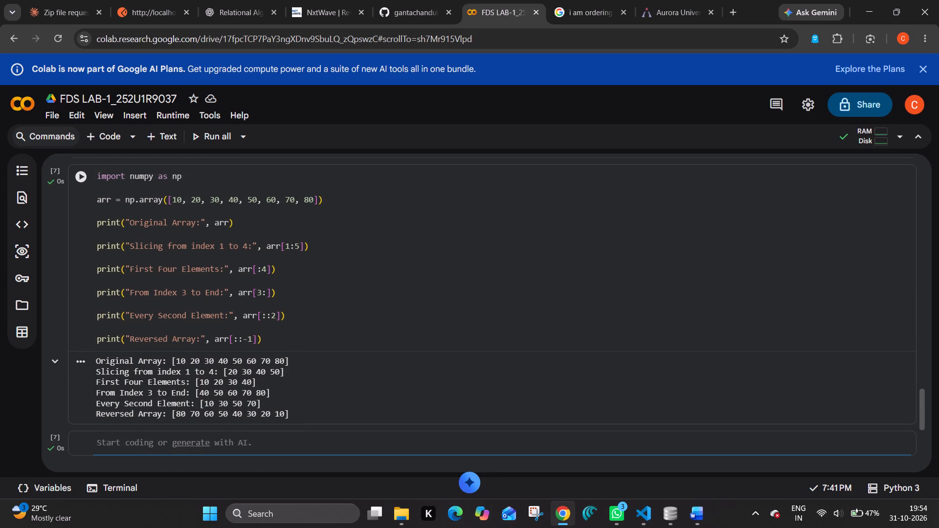
scroll(335, 327, down, 2)
scroll(335, 327, up, 4)
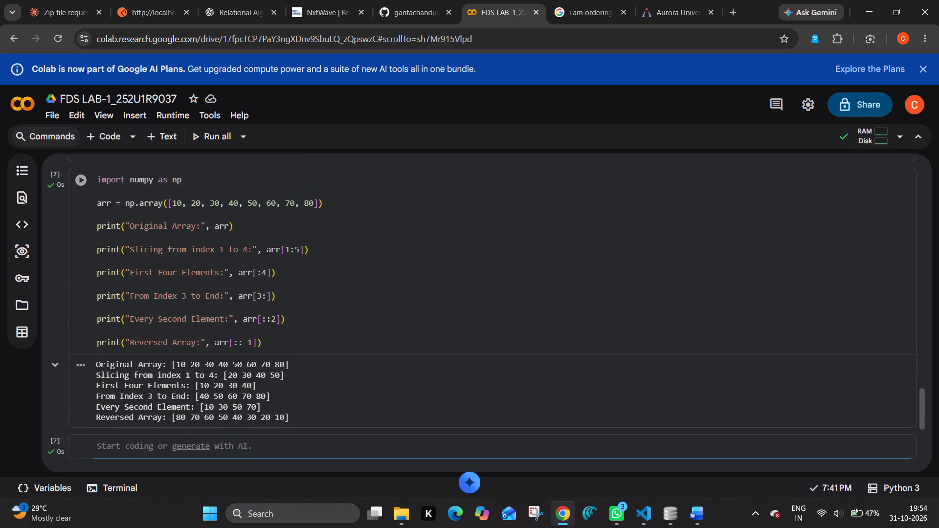
scroll(335, 327, down, 1)
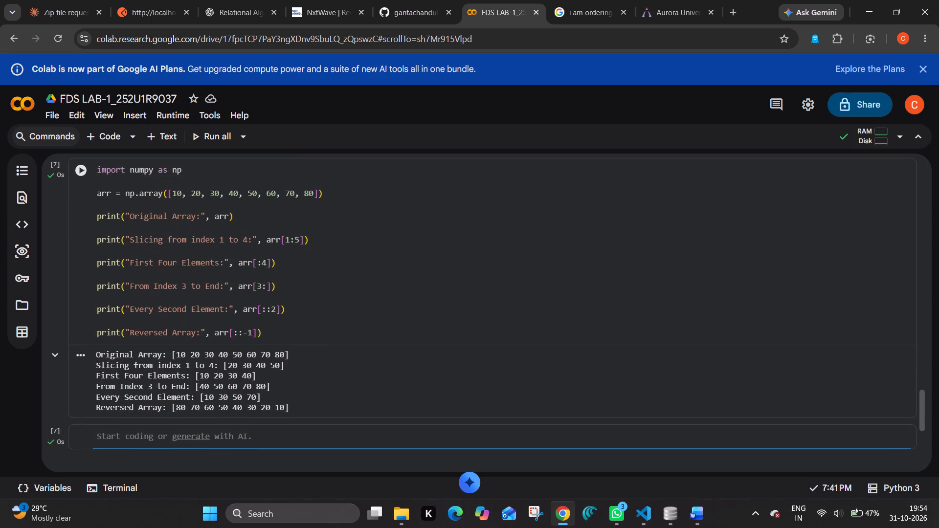
key(Print)
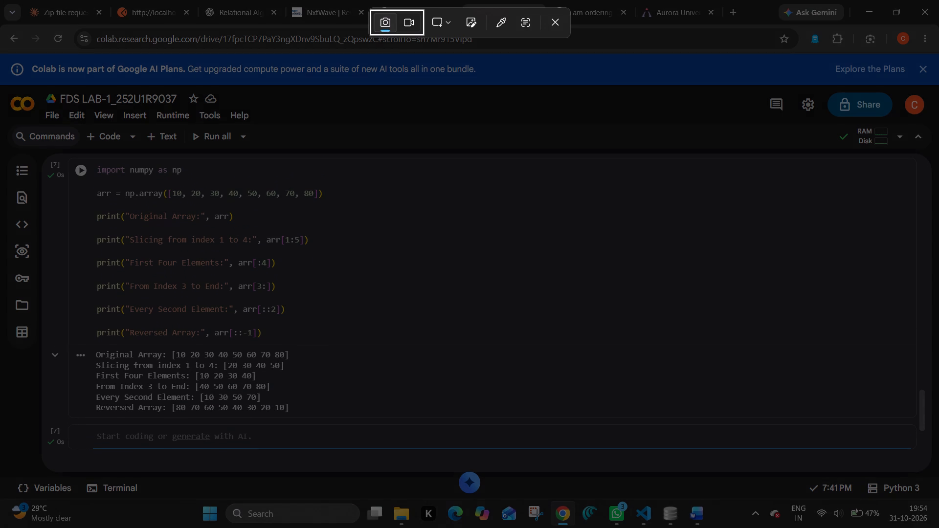
drag(0, 24, 938, 527)
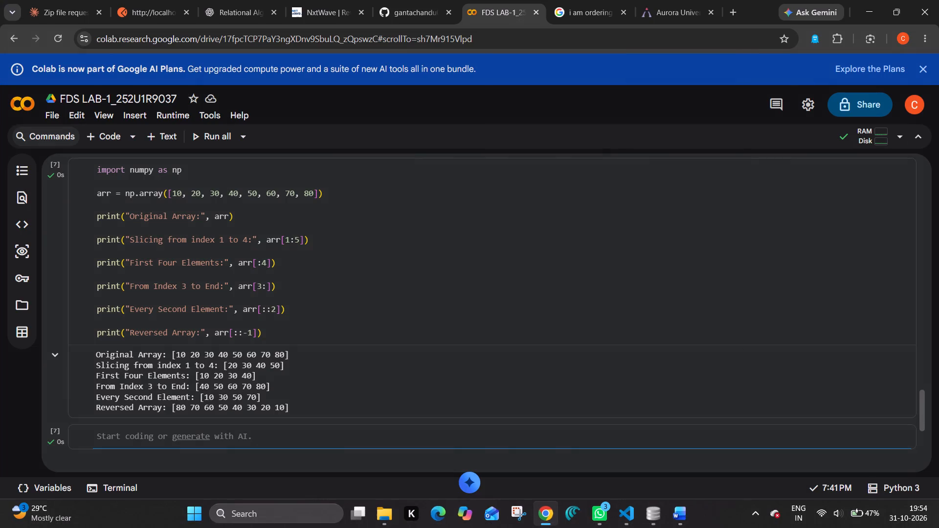
Return to the Word report and paste the slicing capture above section 5's "Explanation:" heading.
click(698, 525)
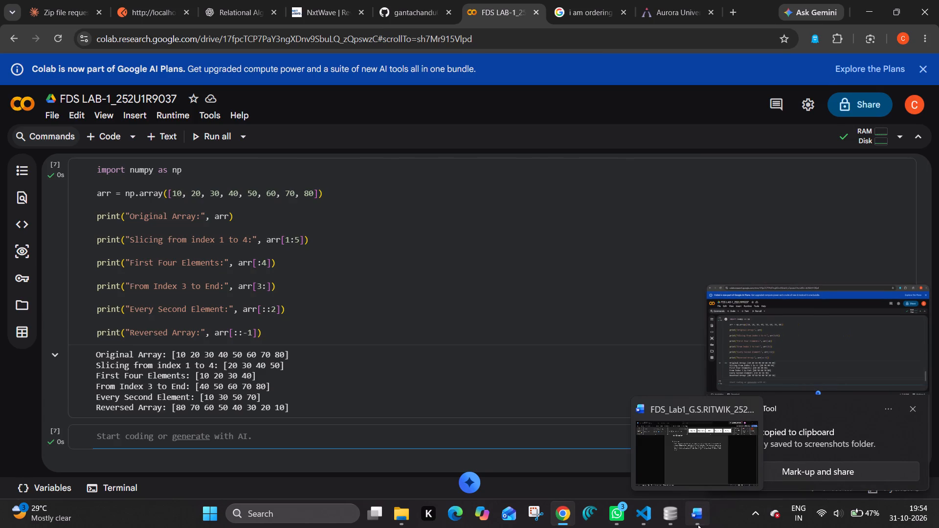
scroll(471, 188, up, 1)
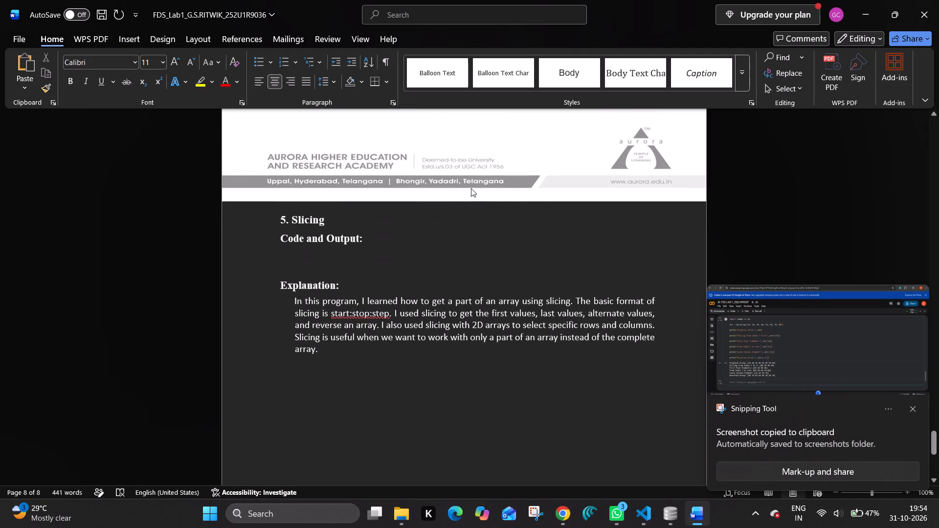
key(ctrl+v)
Add two new lines below the first data types capture on page 5, separating it from the output capture.
scroll(471, 188, up, 3)
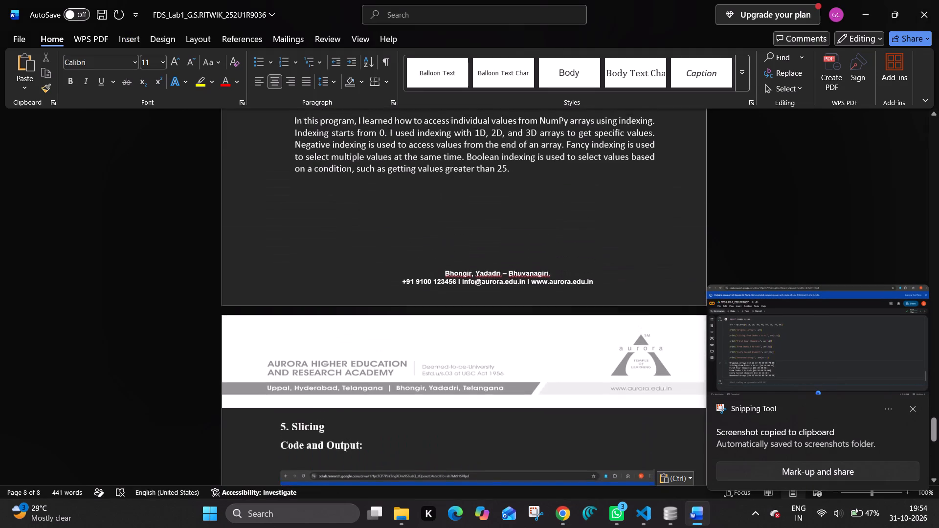
scroll(471, 188, up, 4)
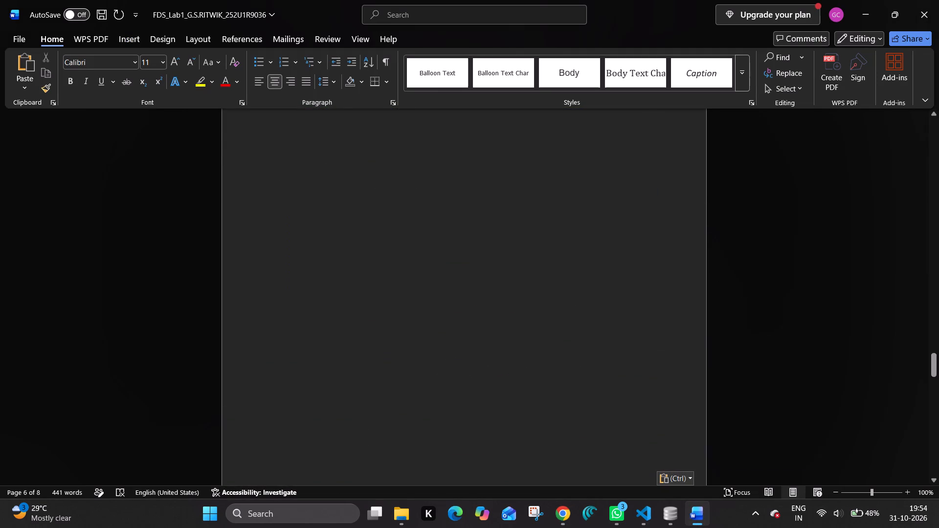
scroll(471, 188, up, 4)
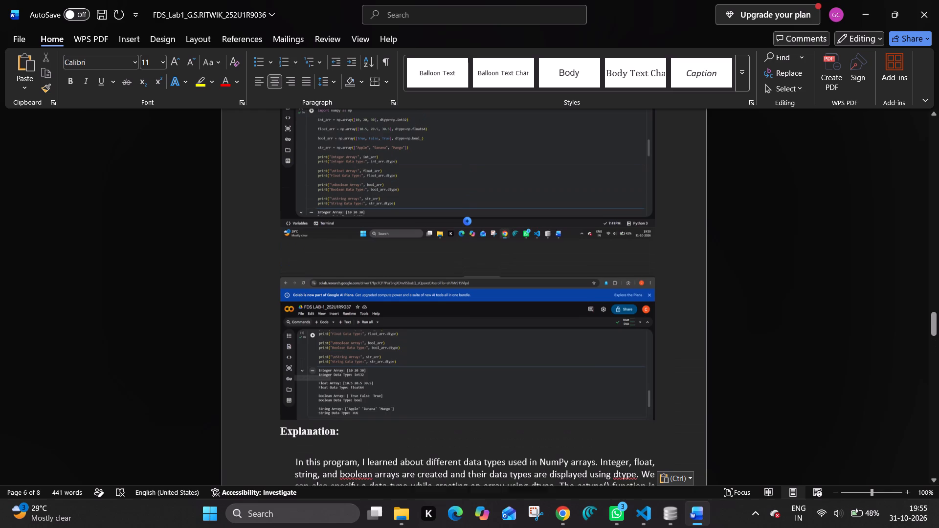
scroll(471, 188, up, 1)
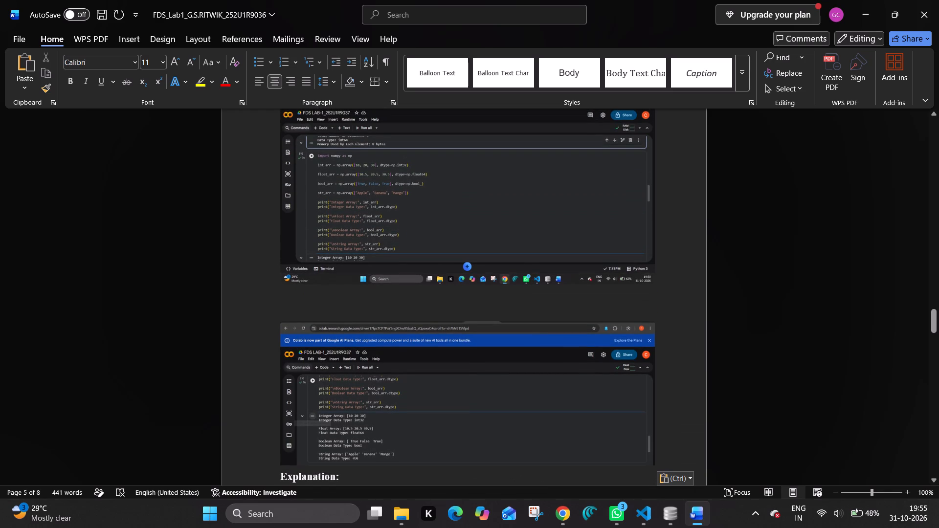
click(663, 288)
key(Return)
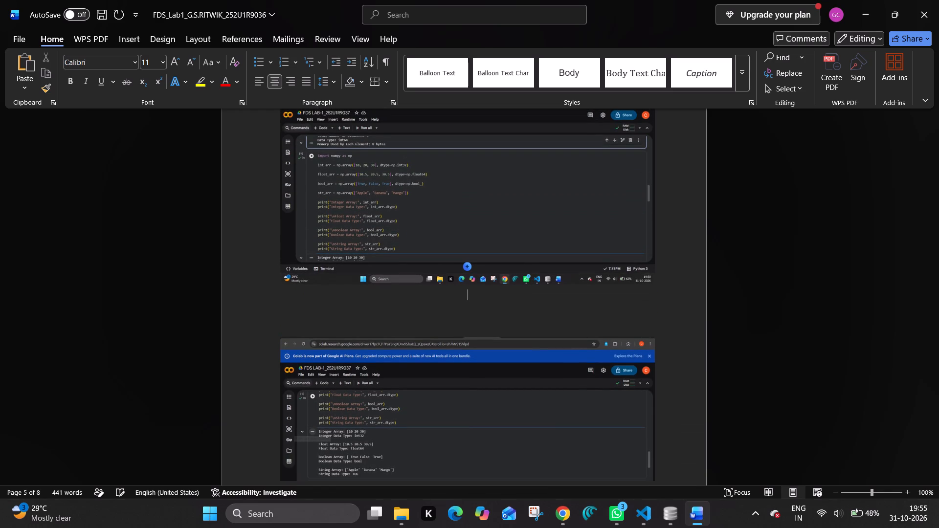
key(Return)
Insert four blank lines before the "Explanation:" heading beneath the data types output capture.
scroll(663, 288, down, 2)
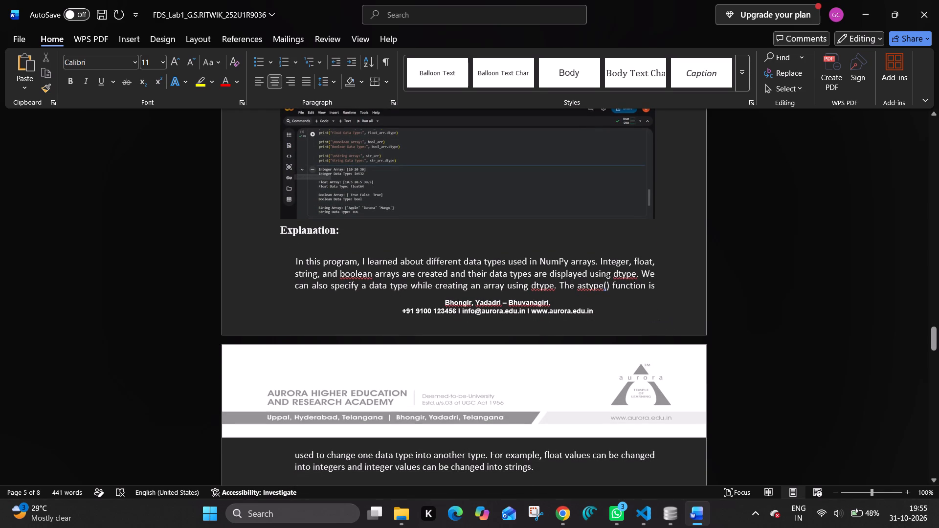
click(278, 226)
key(Return)
key(Return)
key(Return)
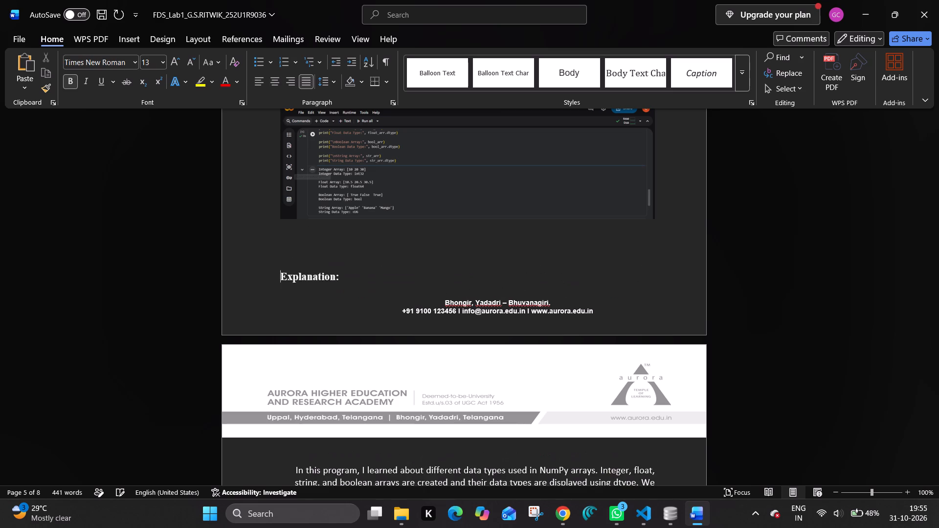
key(Return)
Add two new lines below the slicing capture in section 5, before its "Explanation:" heading.
scroll(278, 226, down, 4)
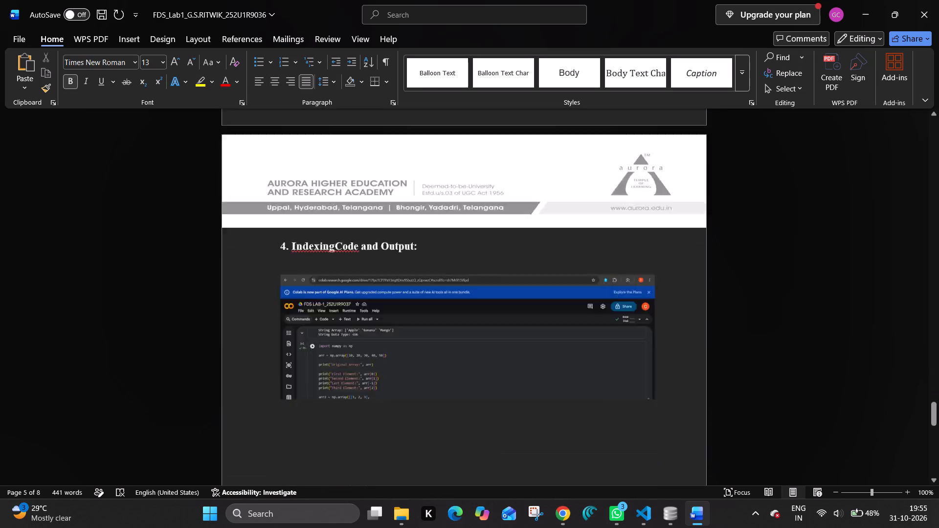
scroll(278, 226, down, 4)
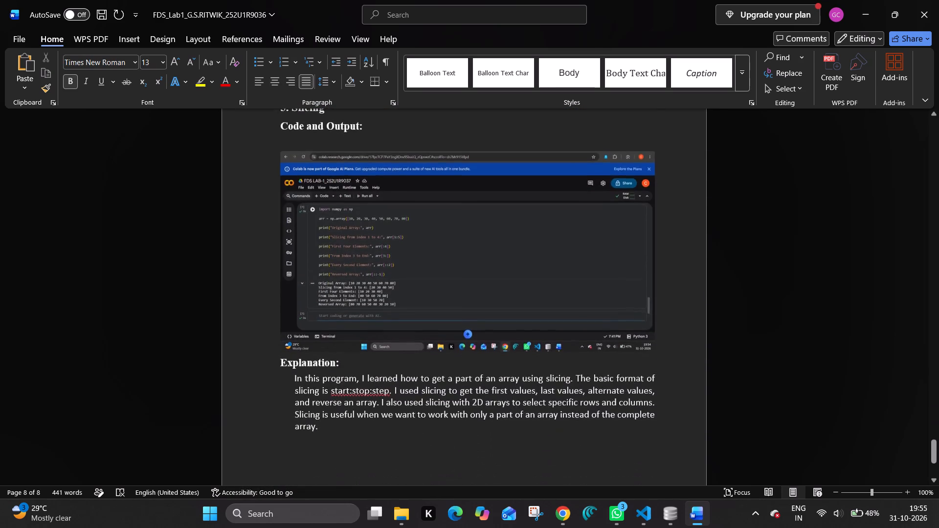
scroll(278, 226, down, 1)
scroll(278, 226, up, 2)
scroll(278, 226, down, 1)
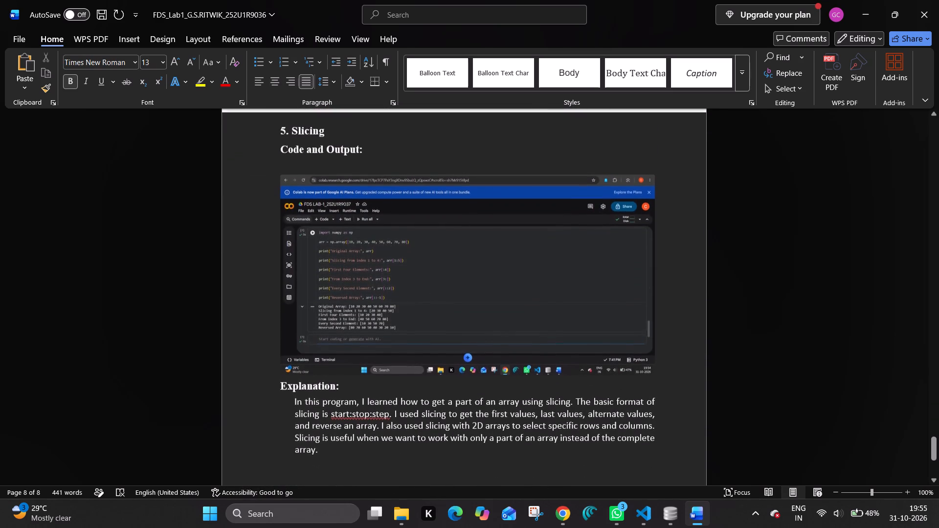
click(666, 374)
key(Return)
key(Return)
scroll(666, 374, down, 1)
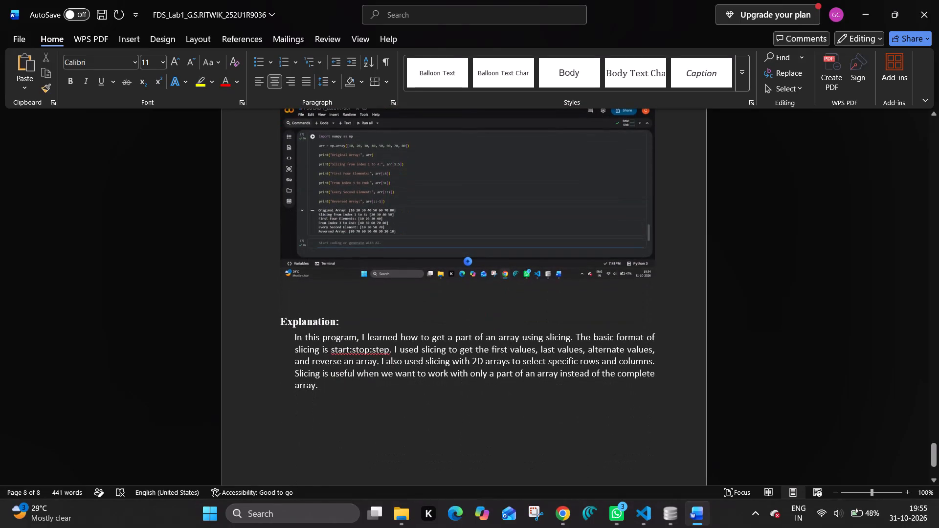
scroll(372, 324, up, 2)
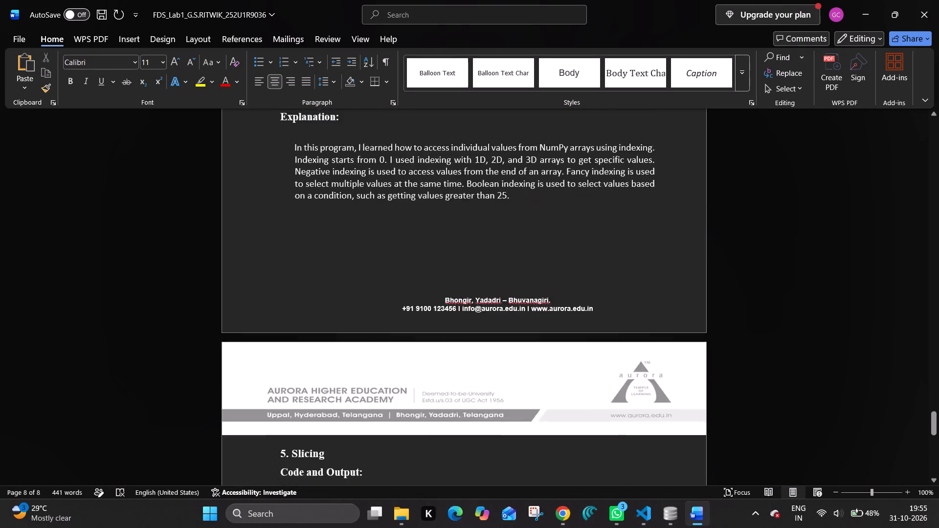
Add a new line below the second indexing capture in section 4, before its "Explanation:" heading.
scroll(372, 324, up, 2)
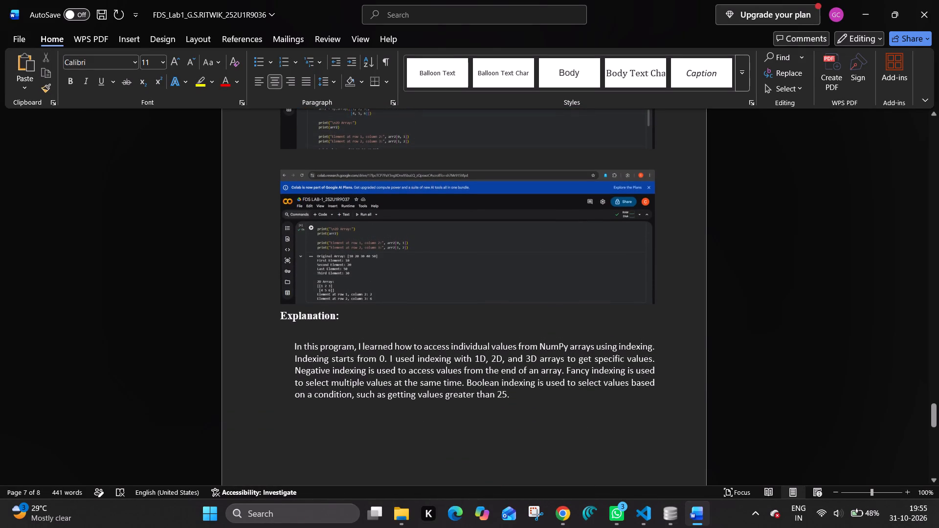
click(675, 304)
key(Return)
Review the report's captures, headings and spacing from section 4 Indexing back to the details table on the first page.
scroll(675, 304, up, 2)
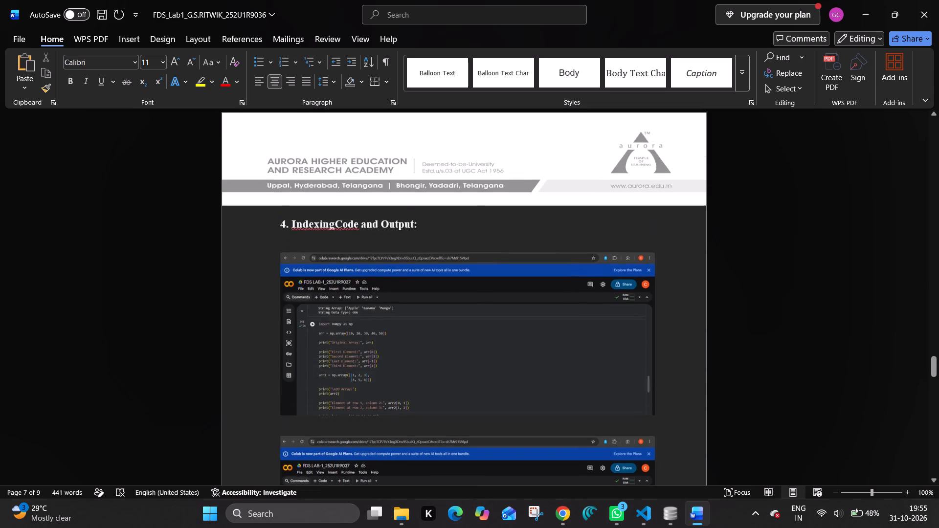
scroll(675, 304, up, 4)
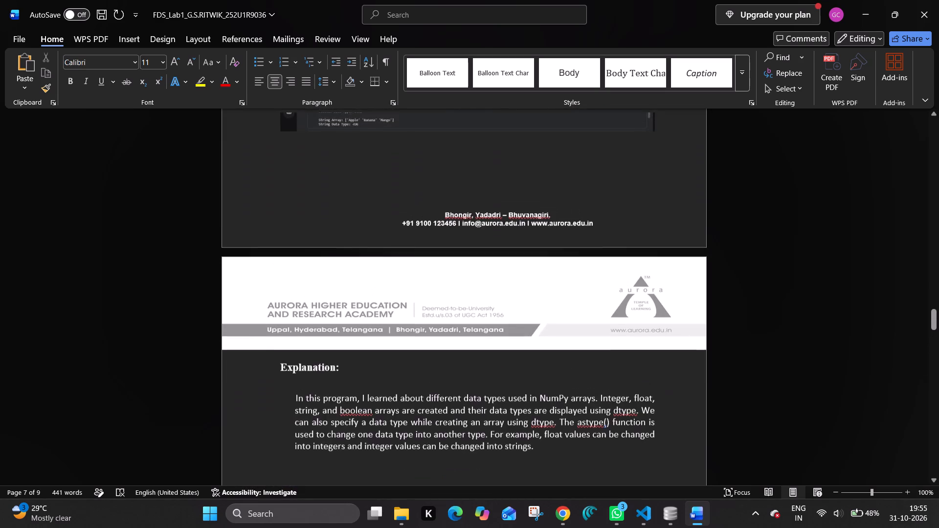
scroll(675, 304, up, 3)
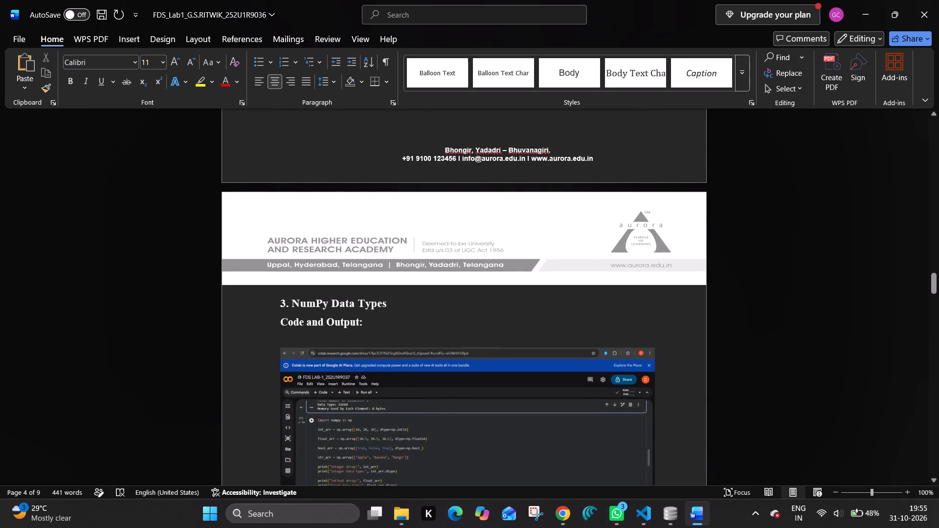
scroll(675, 304, up, 2)
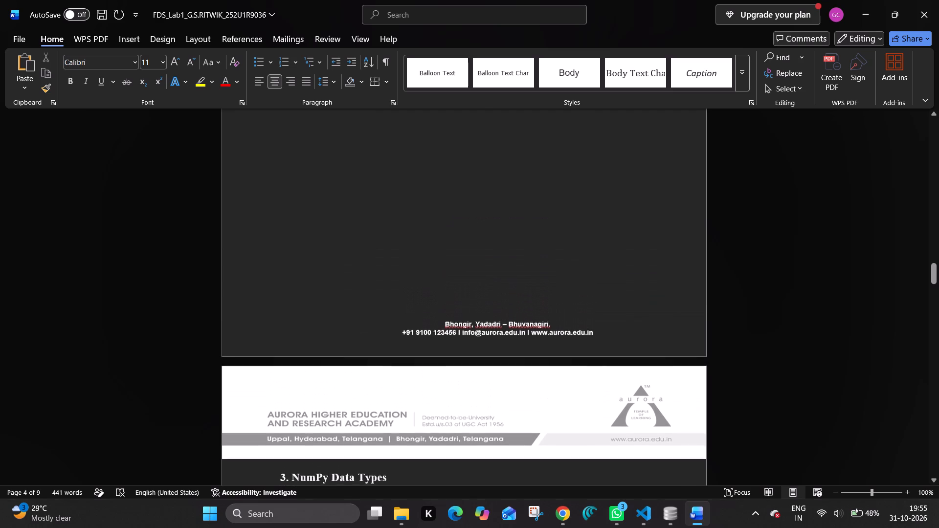
scroll(675, 304, up, 3)
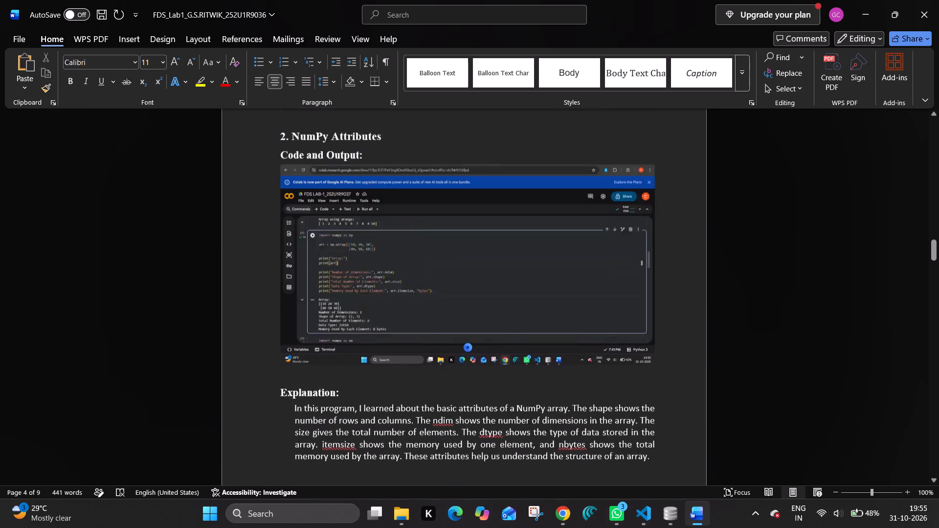
scroll(675, 304, up, 2)
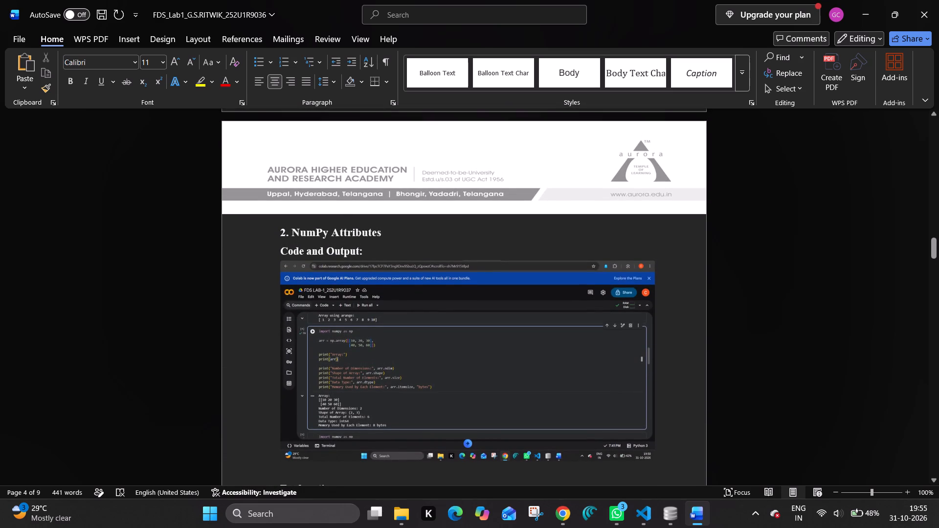
scroll(505, 244, up, 6)
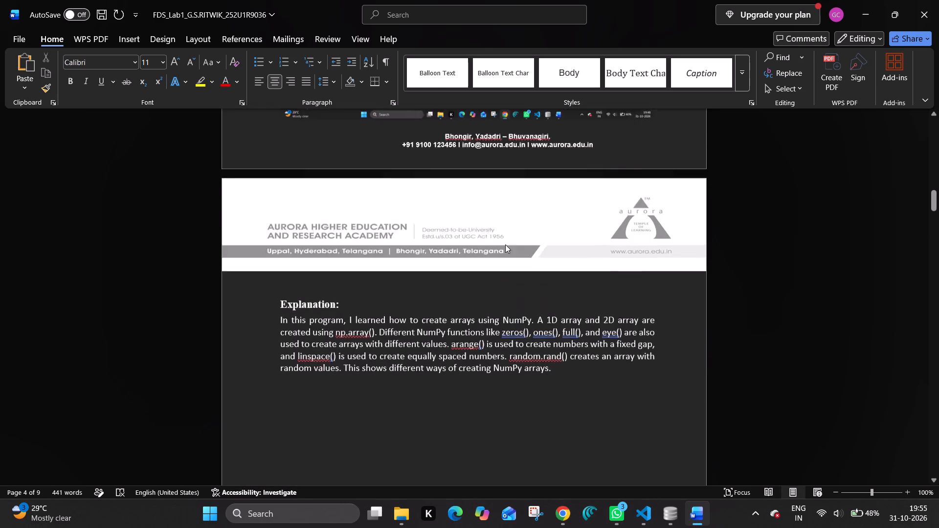
scroll(505, 244, up, 3)
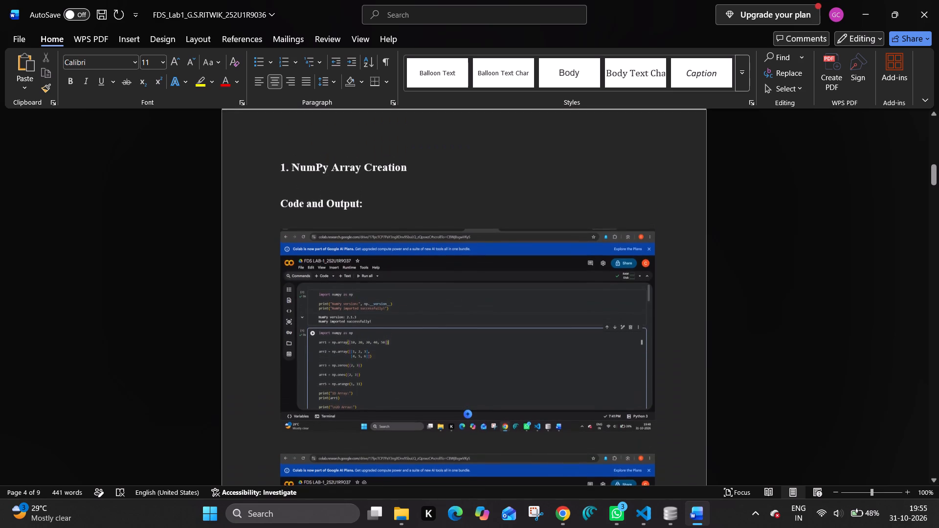
scroll(505, 244, up, 6)
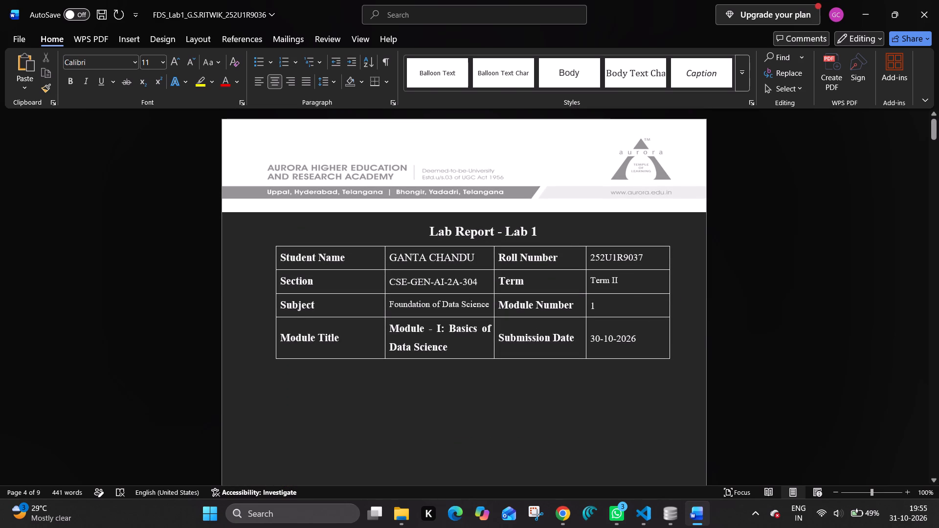
Check the report's layout from the first page down to section 5, including the page breaks around the Slicing section.
scroll(527, 403, down, 3)
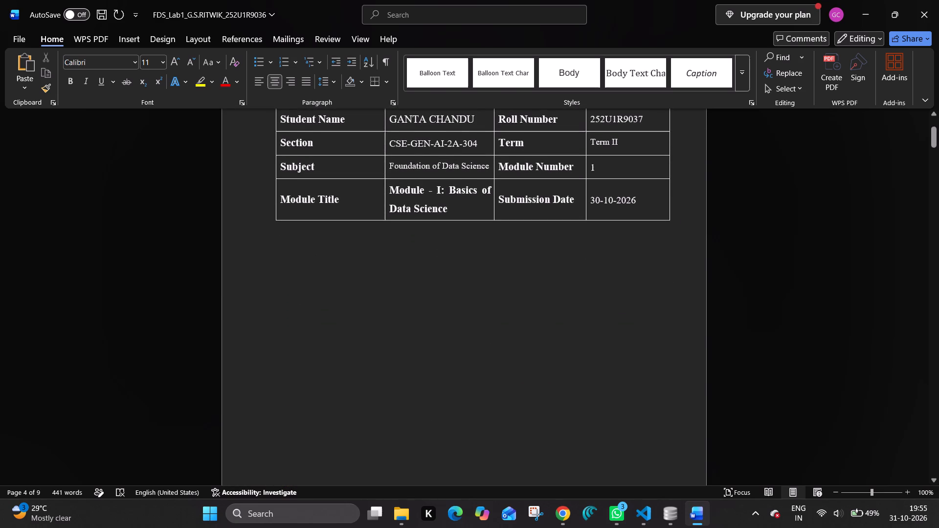
scroll(527, 403, down, 5)
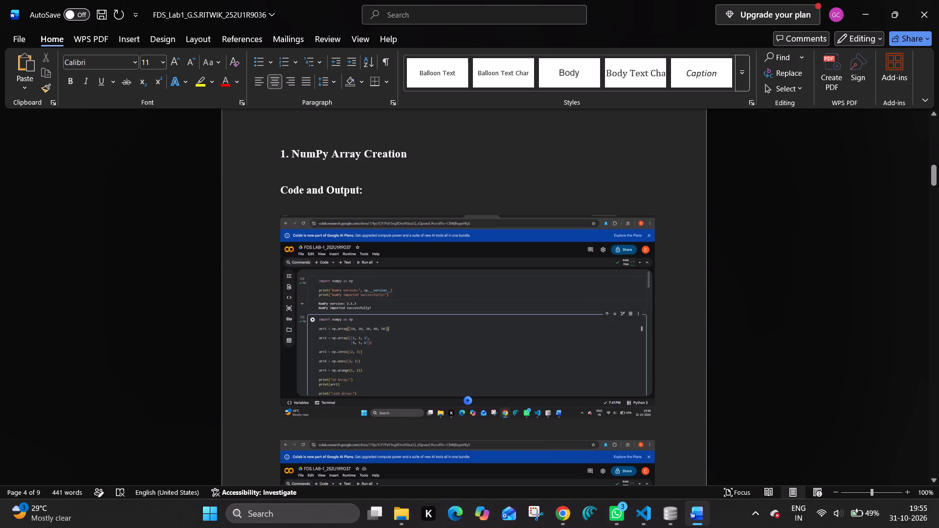
scroll(527, 403, down, 3)
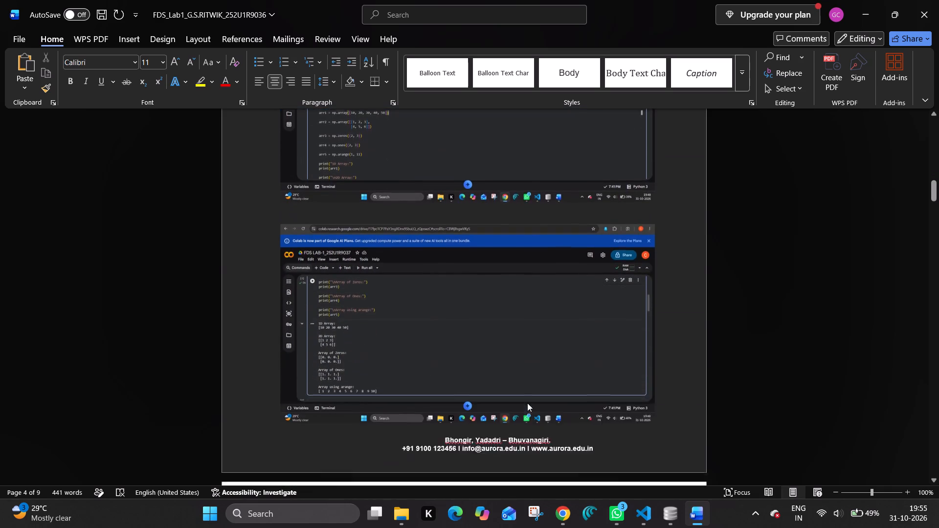
scroll(527, 403, down, 8)
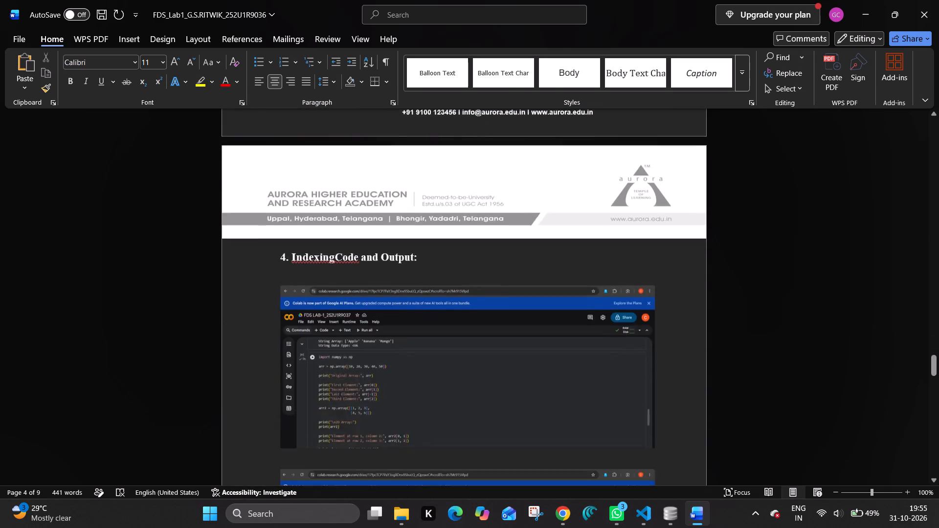
scroll(527, 403, down, 4)
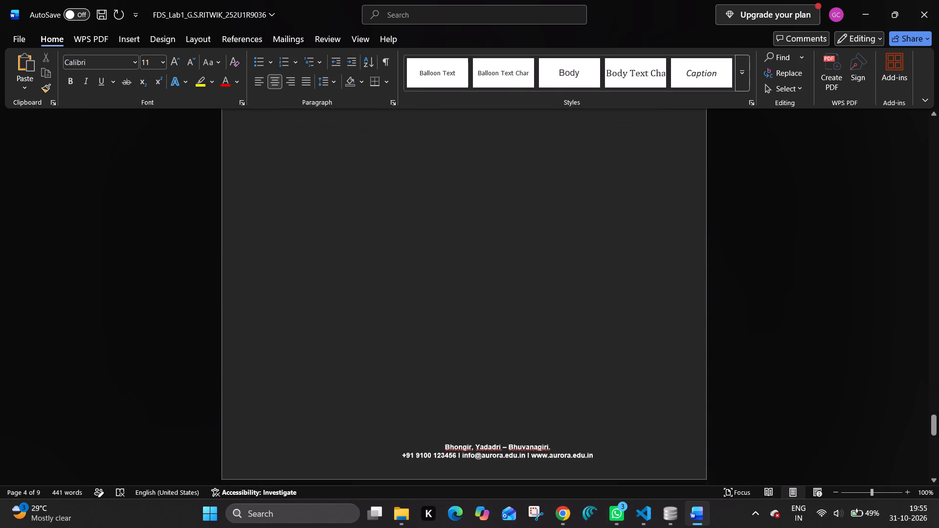
scroll(527, 403, up, 4)
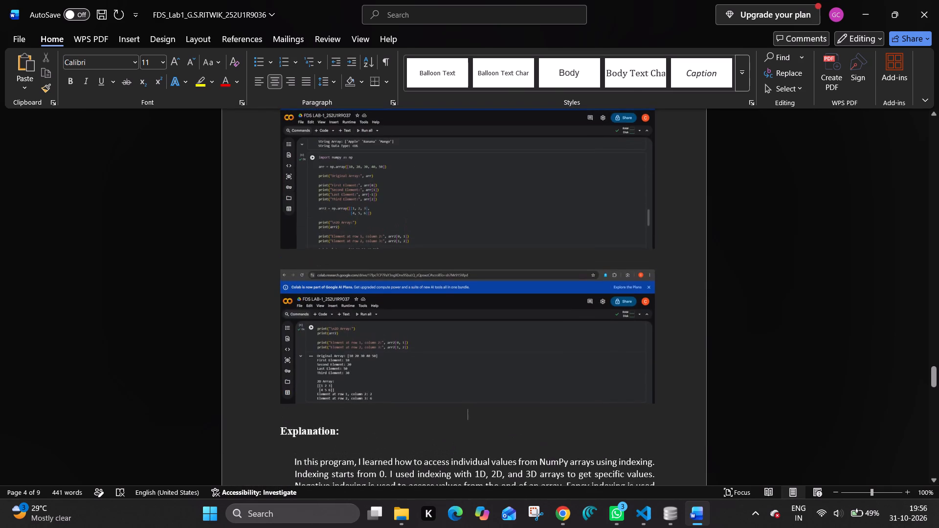
scroll(527, 403, down, 1)
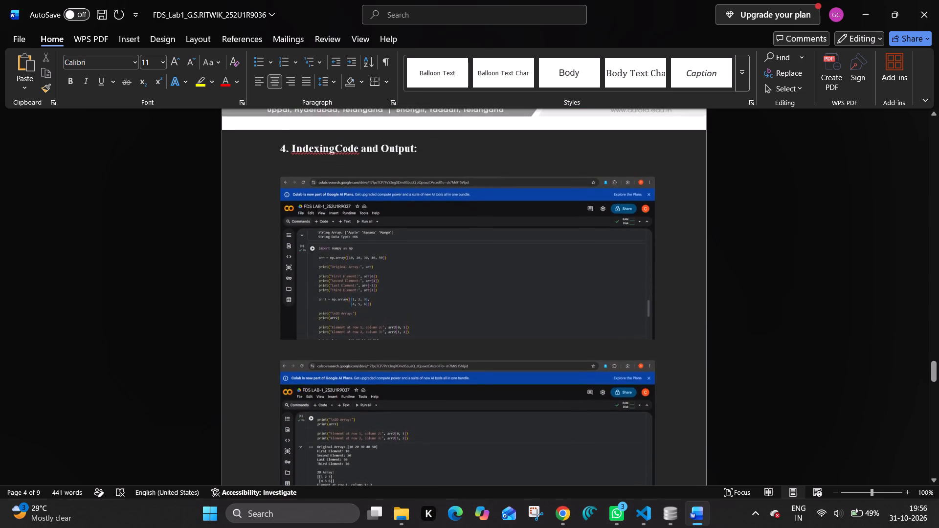
scroll(527, 403, down, 5)
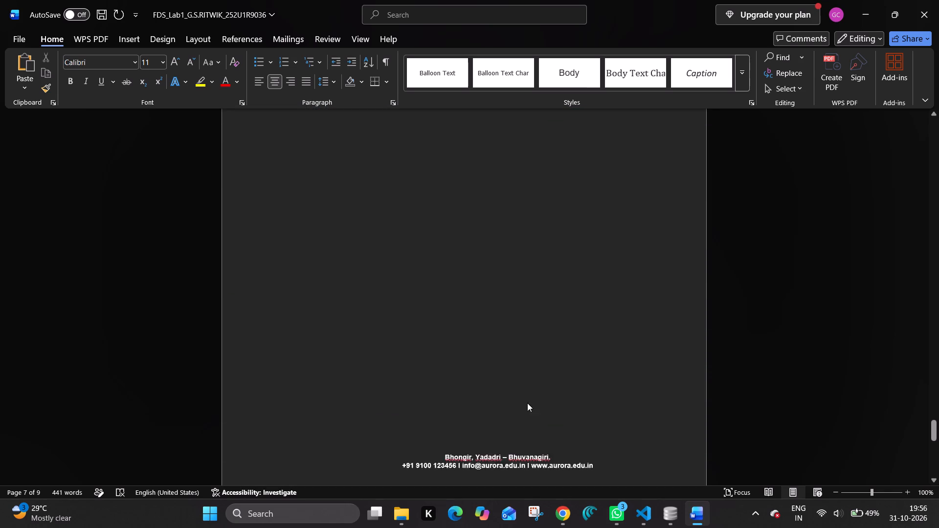
scroll(527, 403, down, 3)
scroll(527, 403, up, 1)
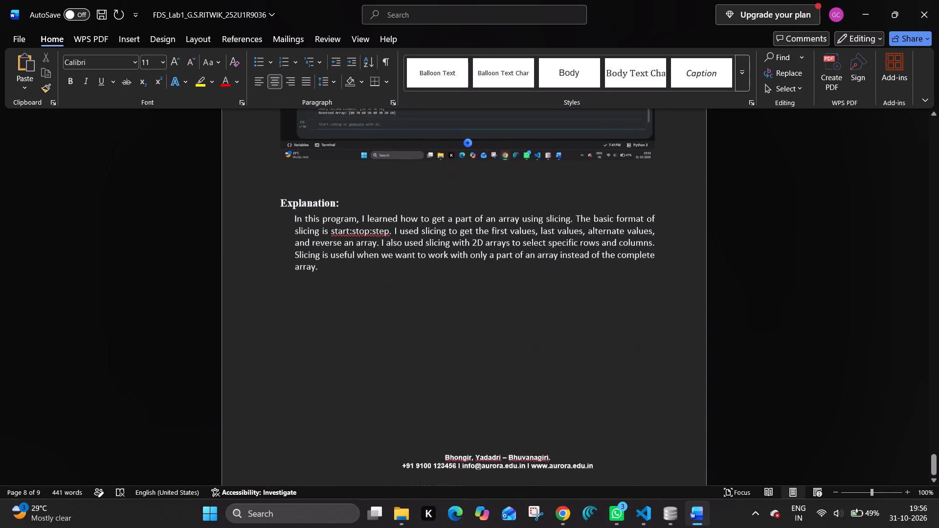
scroll(527, 403, up, 4)
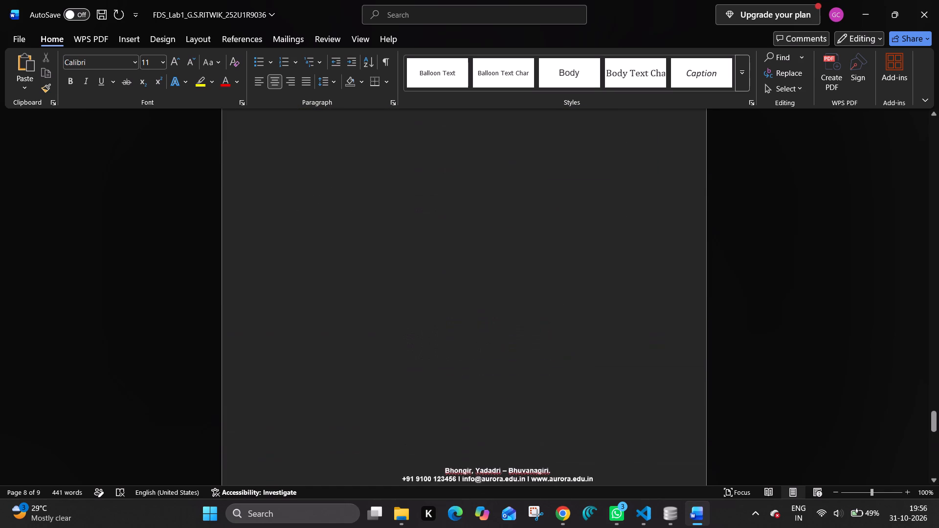
scroll(527, 403, up, 3)
Copy the "5. Slicing" and "Code and Output:" headings to the top of blank page 8, adding five new lines below the Indexing explanation.
scroll(527, 403, down, 1)
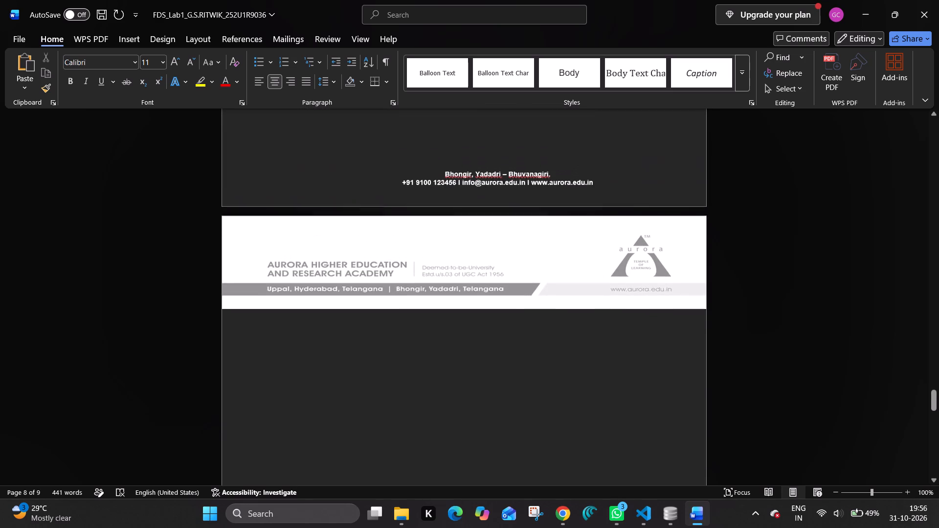
scroll(527, 403, down, 2)
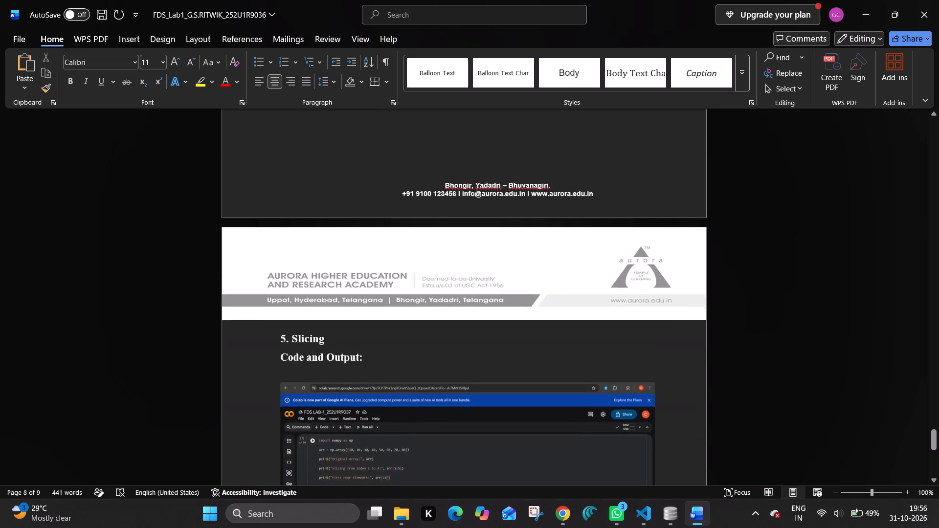
scroll(527, 403, down, 1)
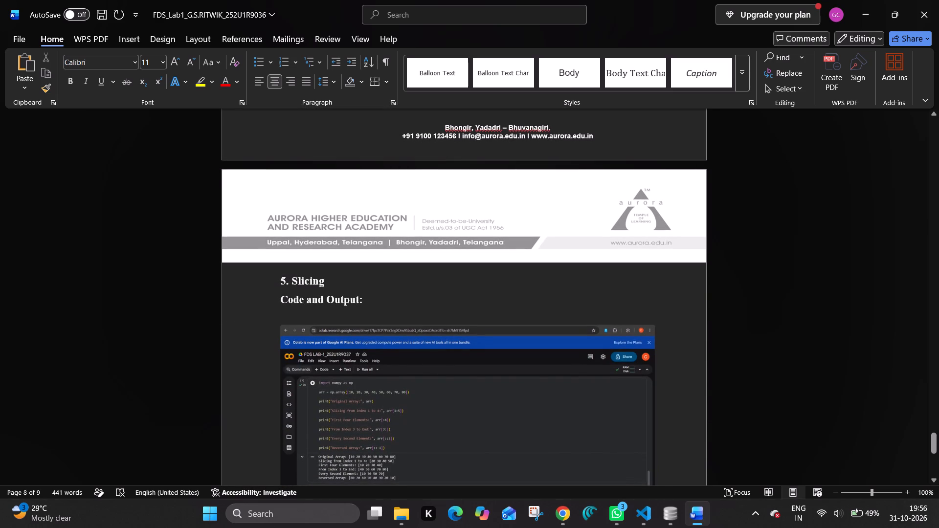
drag(278, 281, 373, 310)
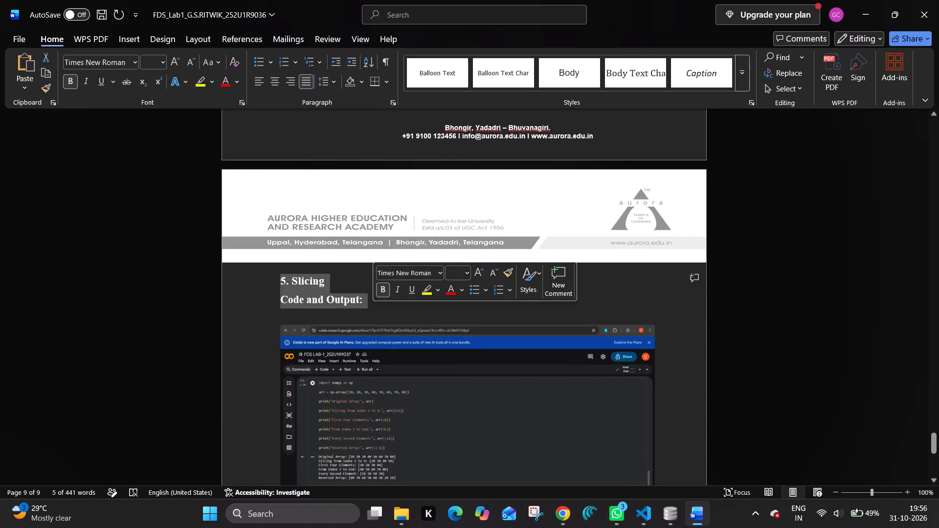
key(ctrl+c)
scroll(373, 310, up, 4)
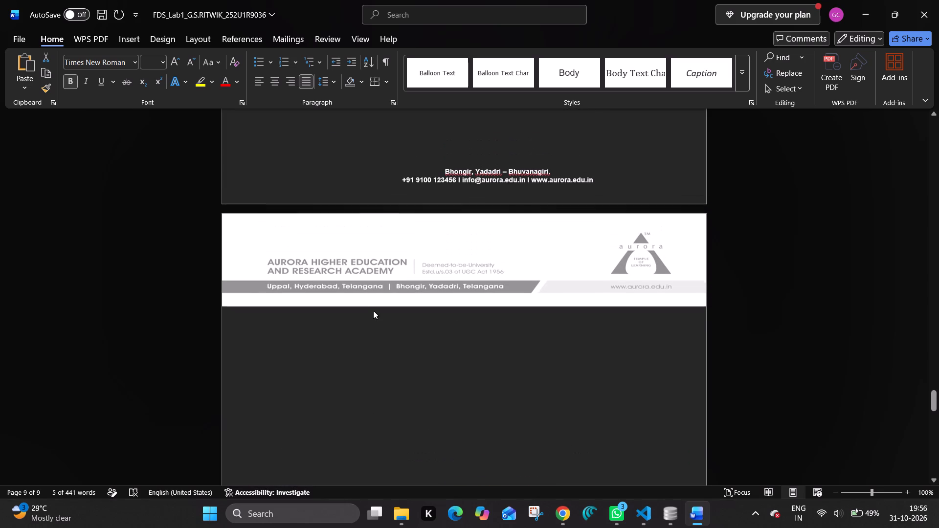
scroll(560, 172, up, 1)
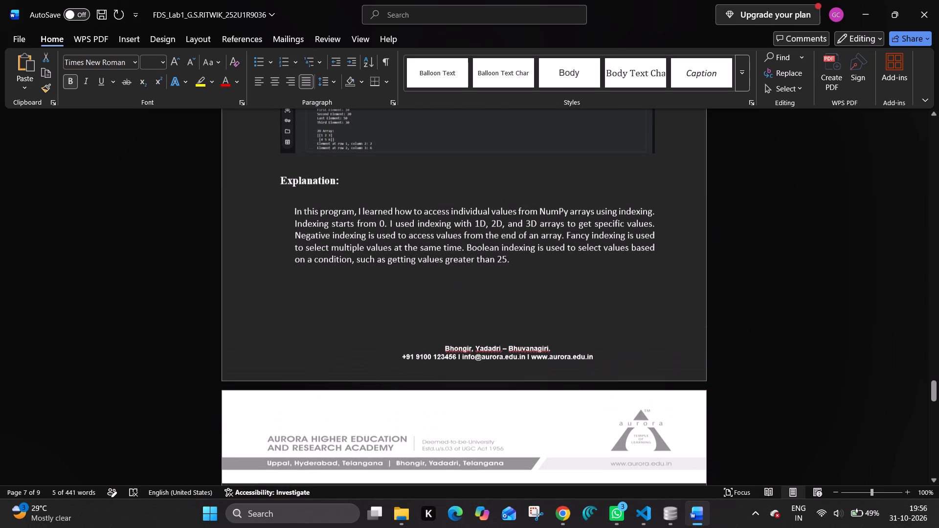
click(543, 272)
key(Return)
key(Return)
key(Return)
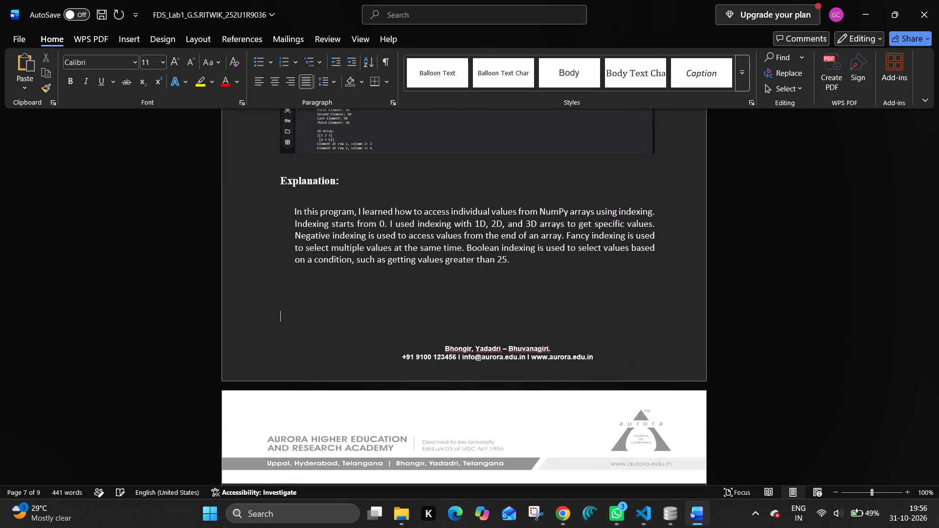
key(Return)
key(Return)
scroll(543, 272, down, 1)
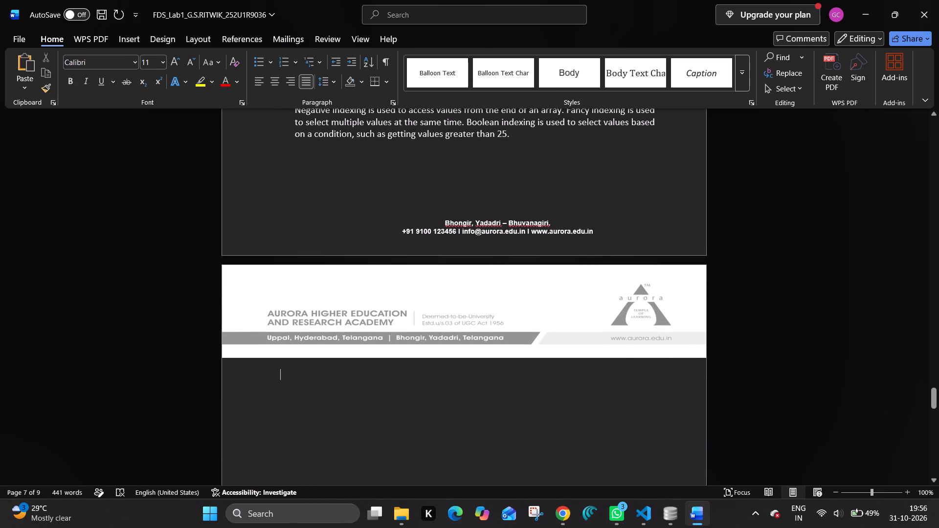
key(ctrl+v)
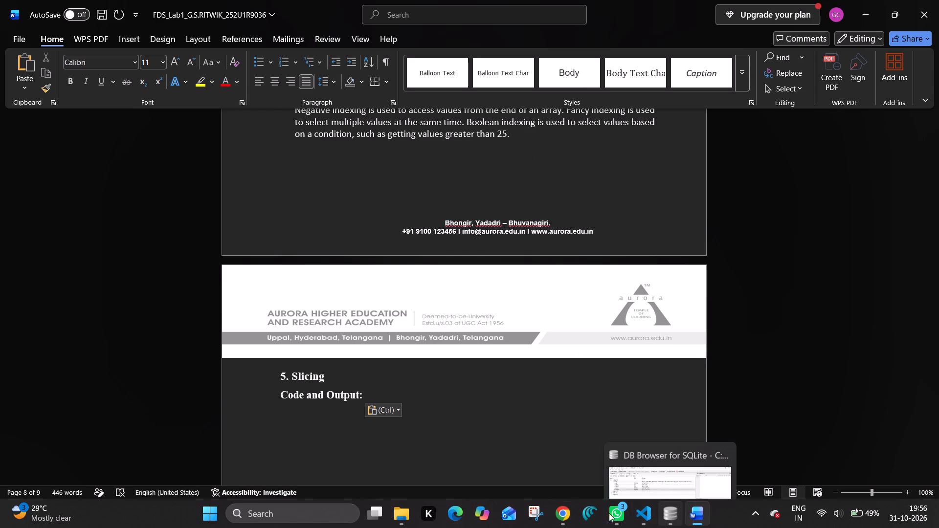
Copy the slicing capture from under the original section 5 headings on page 9 and delete it there.
scroll(432, 389, down, 5)
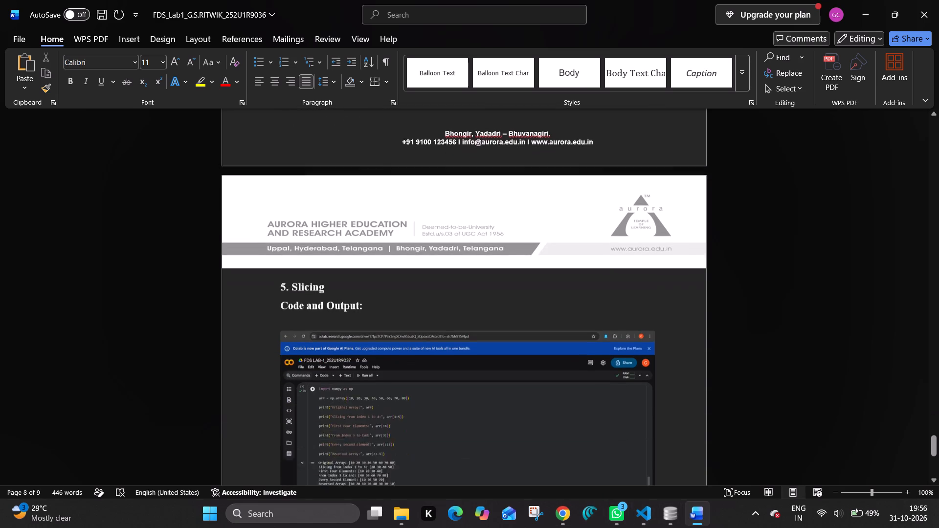
scroll(432, 389, down, 1)
click(394, 355)
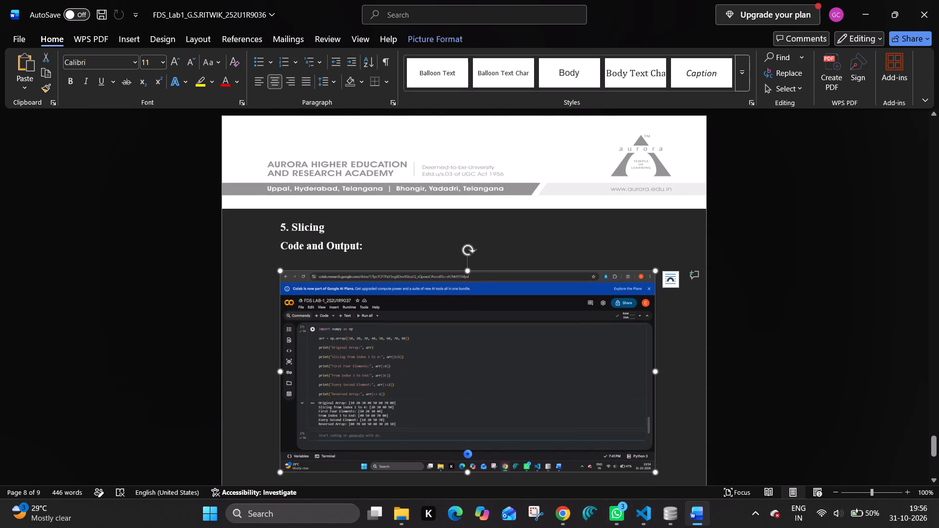
key(ctrl+c)
key(BackSpace)
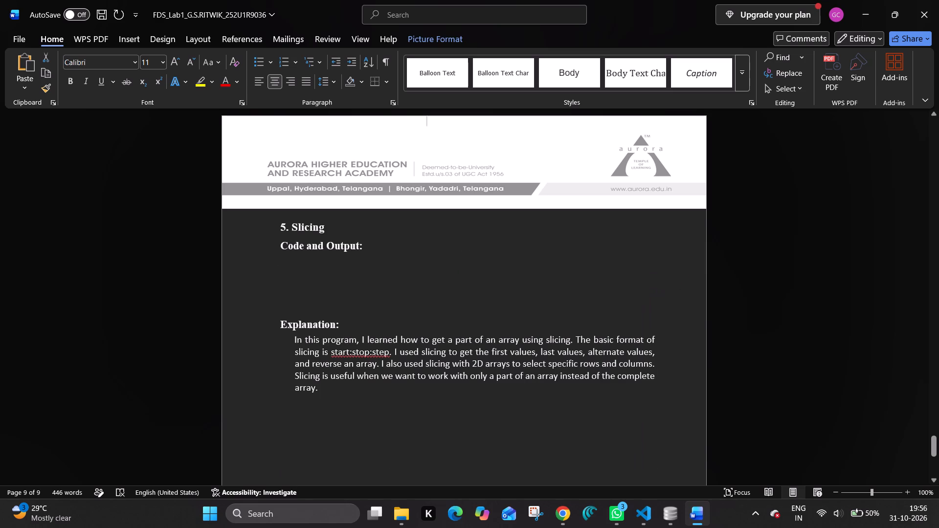
Delete the original "5. Slicing" and "Code and Output:" headings on page 9.
drag(378, 244, 244, 211)
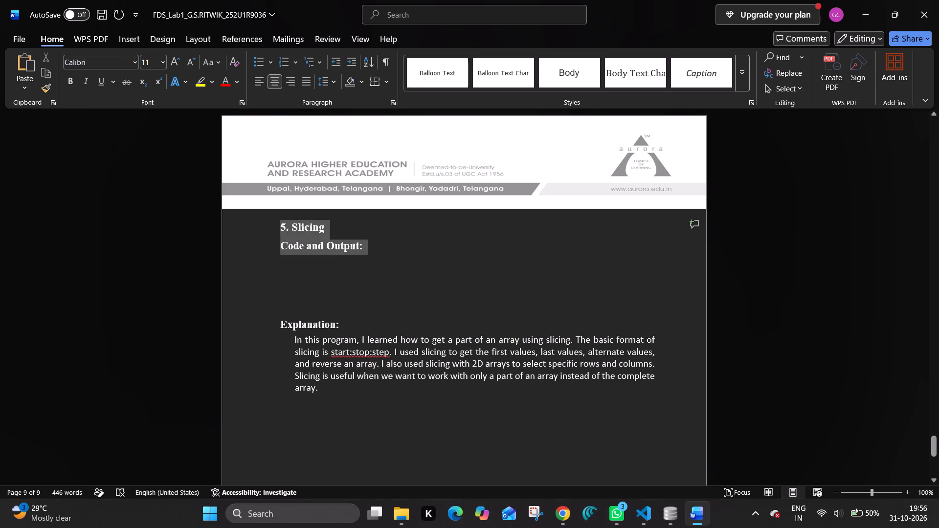
drag(244, 211, 244, 211)
key(BackSpace)
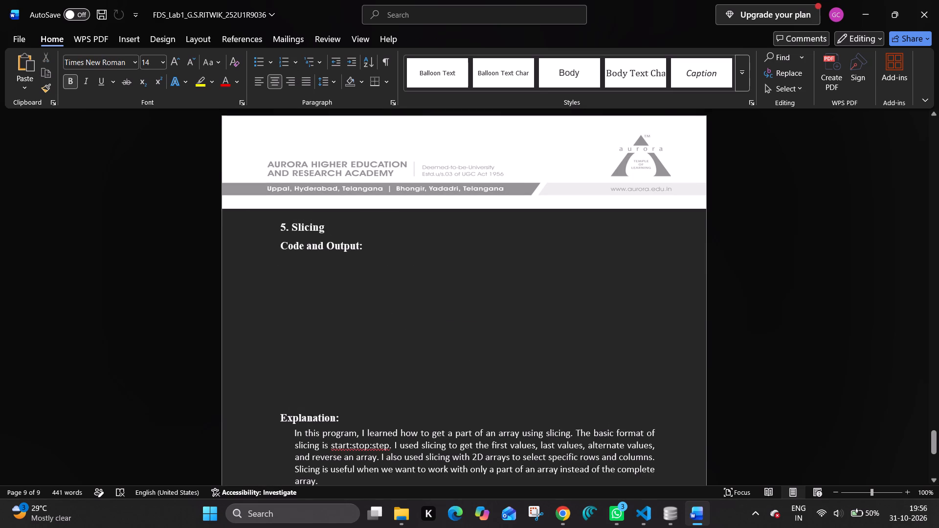
Paste the copied slicing capture two lines below the "Code and Output:" heading of section 5 on page 8.
scroll(395, 284, up, 3)
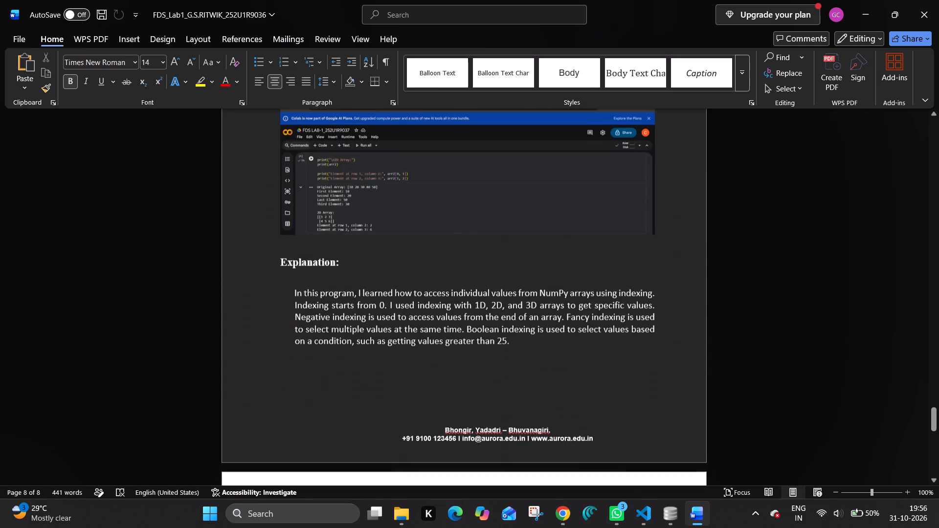
scroll(395, 284, down, 2)
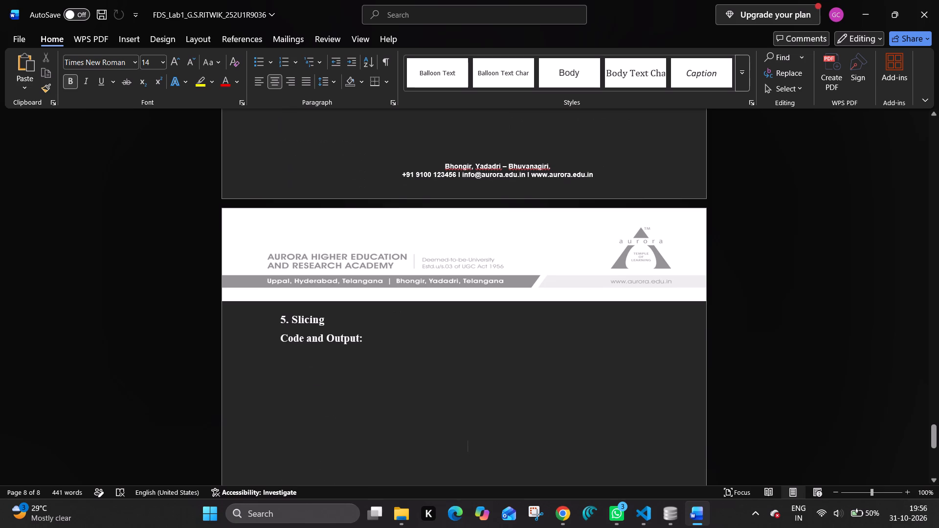
click(385, 341)
key(Return)
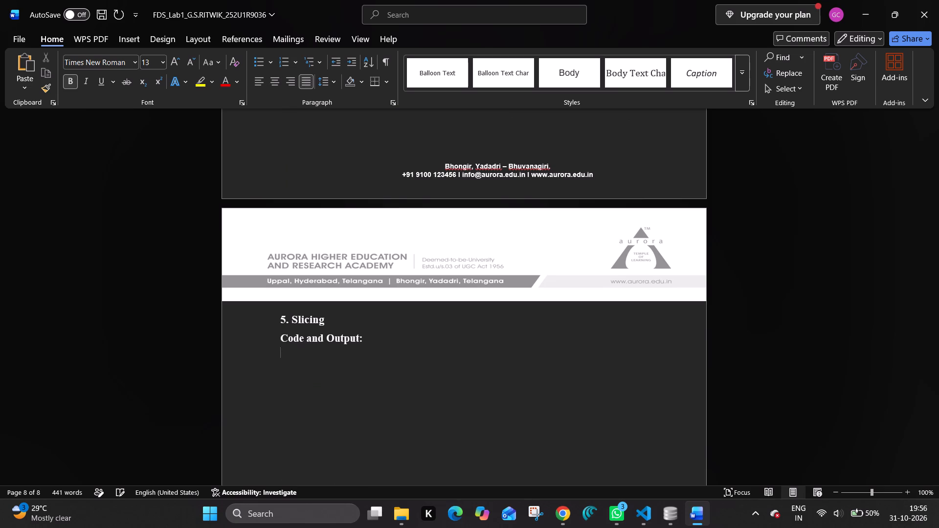
key(Return)
key(ctrl+v)
Delete the surplus blank lines between the slicing capture and the "Explanation:" heading of section 5.
scroll(385, 341, down, 1)
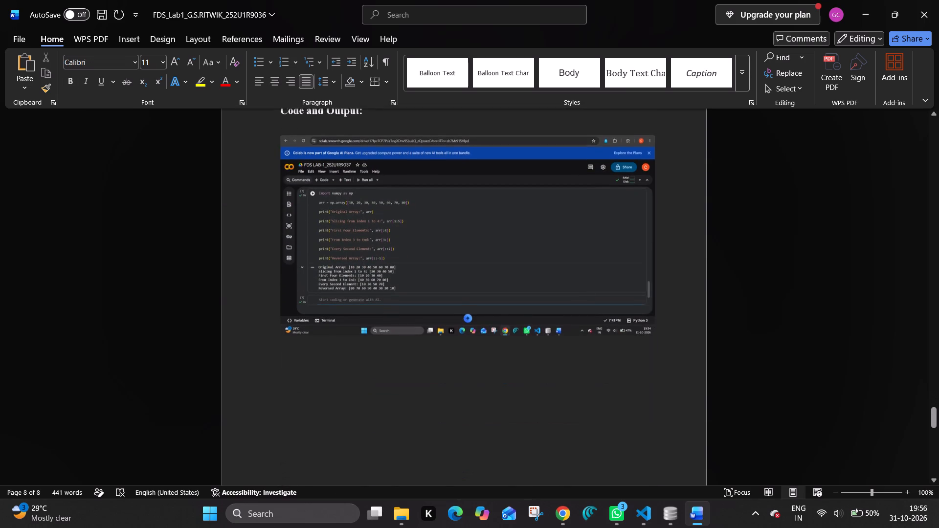
scroll(385, 341, down, 1)
scroll(334, 420, down, 1)
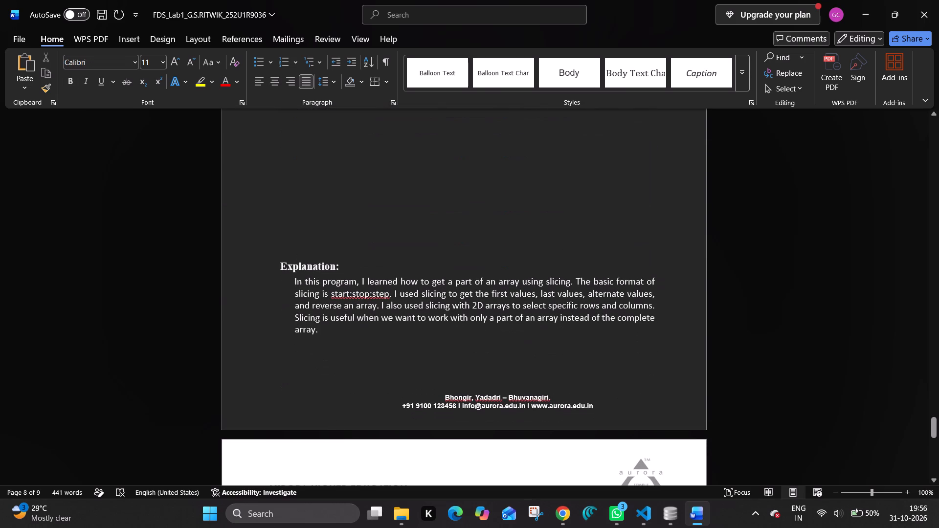
click(274, 258)
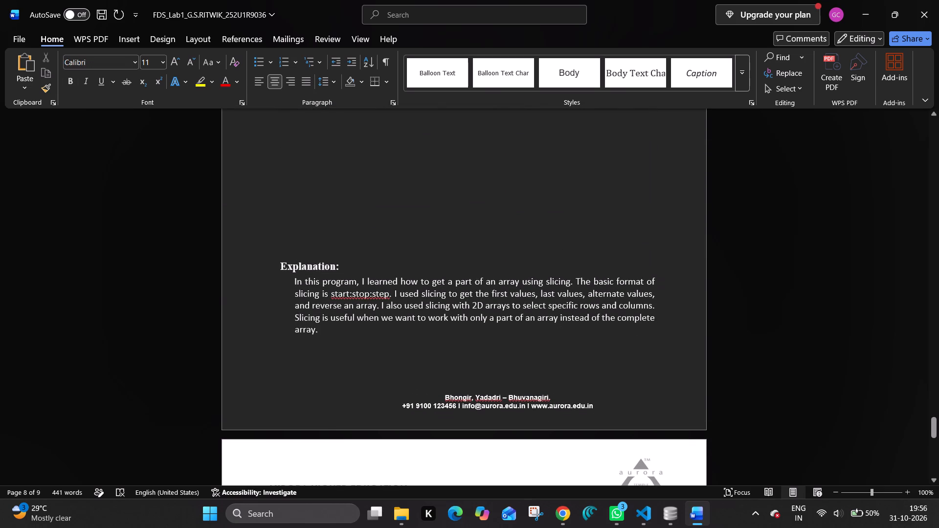
click(281, 265)
key(BackSpace)
key(BackSpace)
key(BackSpace)
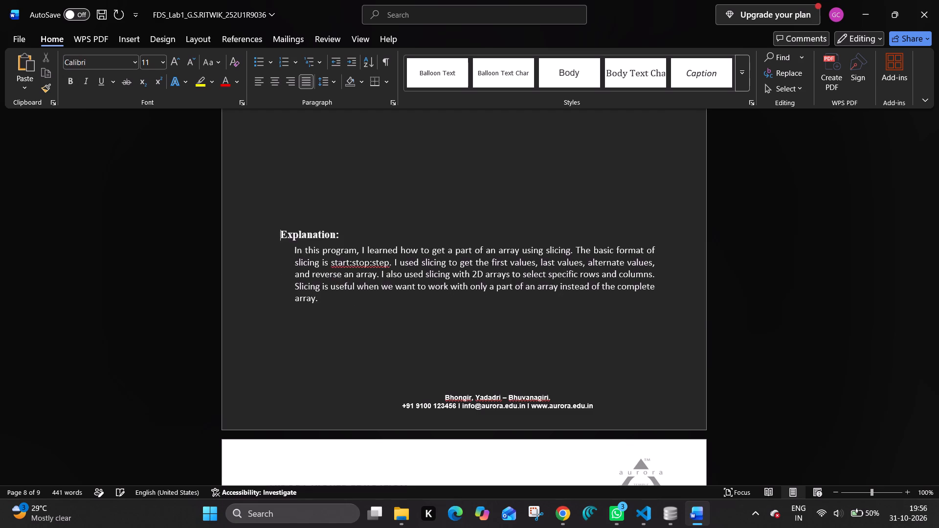
key(BackSpace)
key(BackSpace)
key(BackSpace)
key(BackSpace)
key(BackSpace)
key(BackSpace)
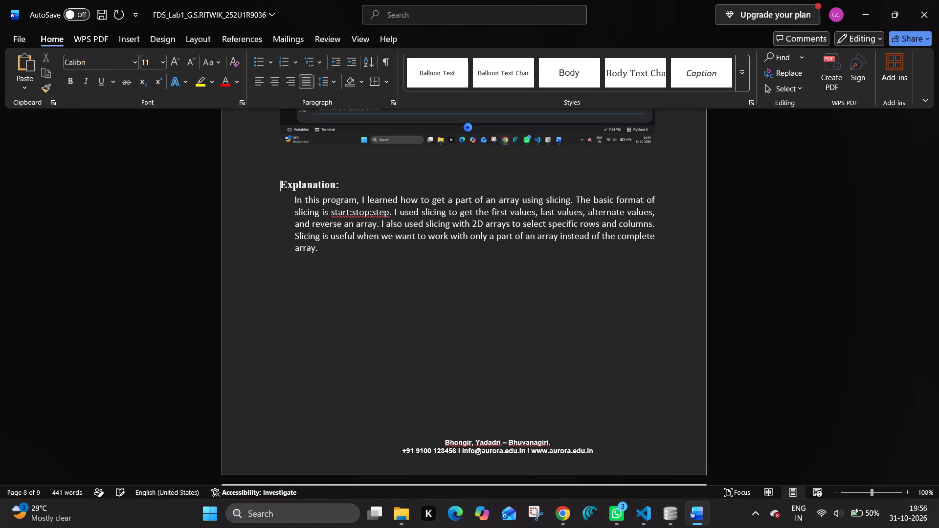
Check the layout of the Indexing and Slicing pages from section 4 to the end of the report.
scroll(339, 340, up, 3)
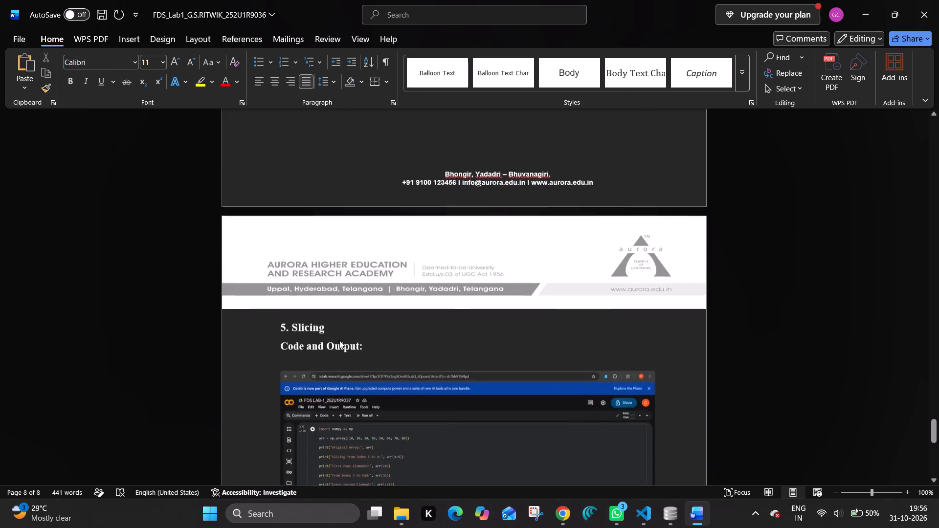
scroll(339, 340, up, 6)
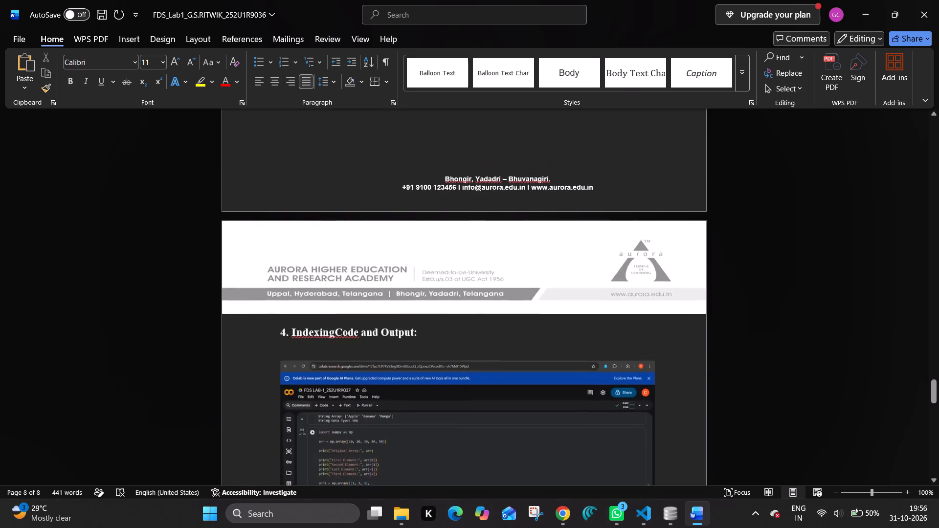
scroll(339, 340, up, 2)
scroll(339, 340, down, 6)
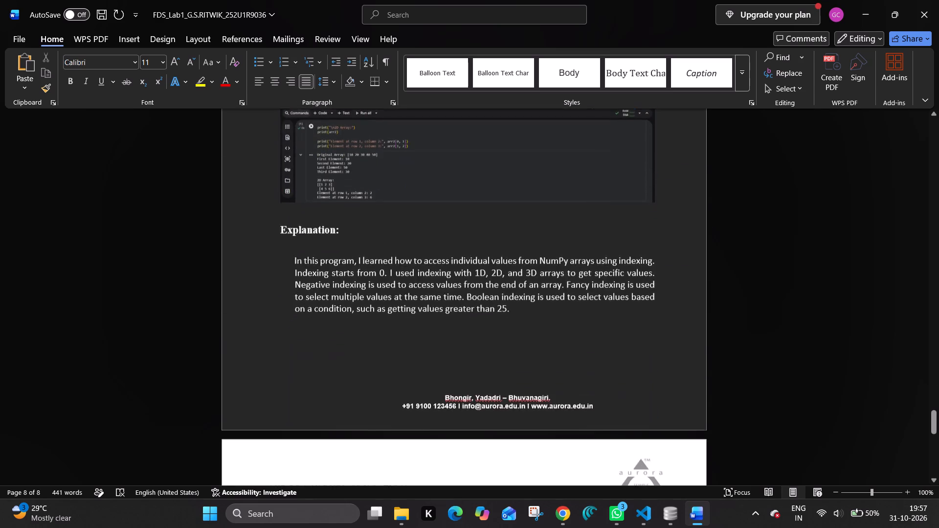
scroll(339, 340, down, 6)
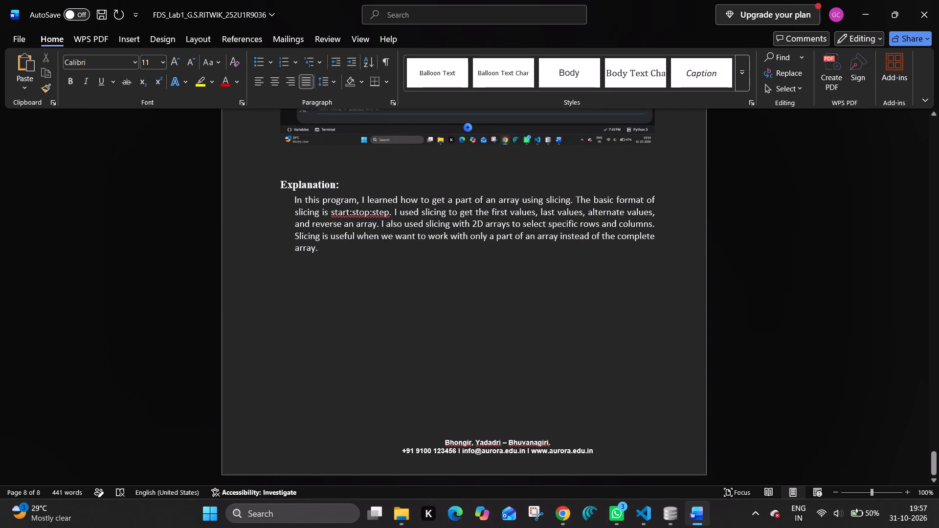
Add the line "COLLAB LINK" below the Slicing explanation, leaving one blank line above it.
click(340, 259)
key(Return)
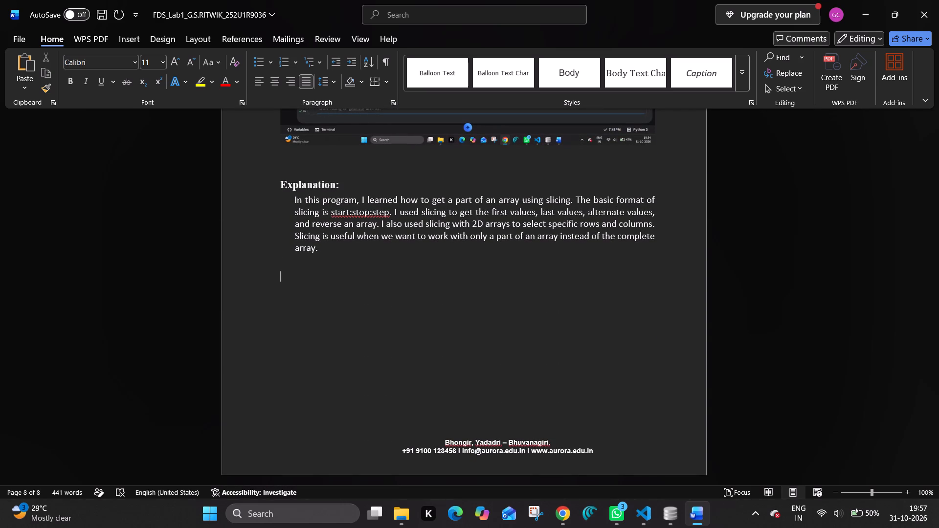
text(CO)
text(LLAB)
key(space)
text(LINK)
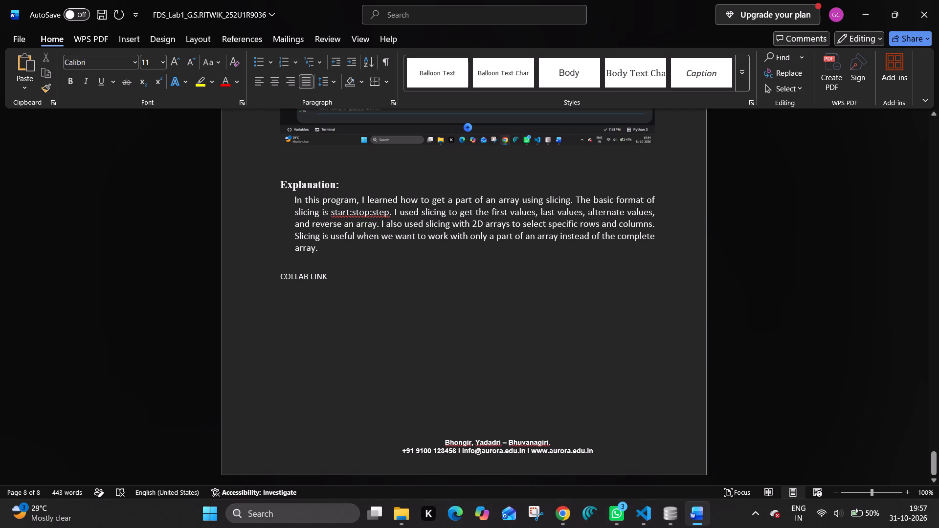
Set the font size of the "COLLAB LINK" text to 16.
drag(281, 277, 361, 283)
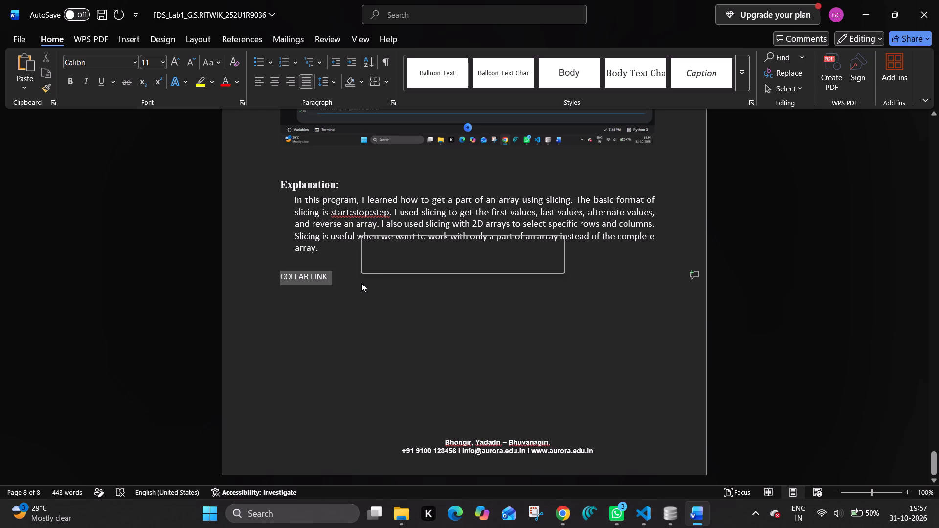
key(ctrl+equal)
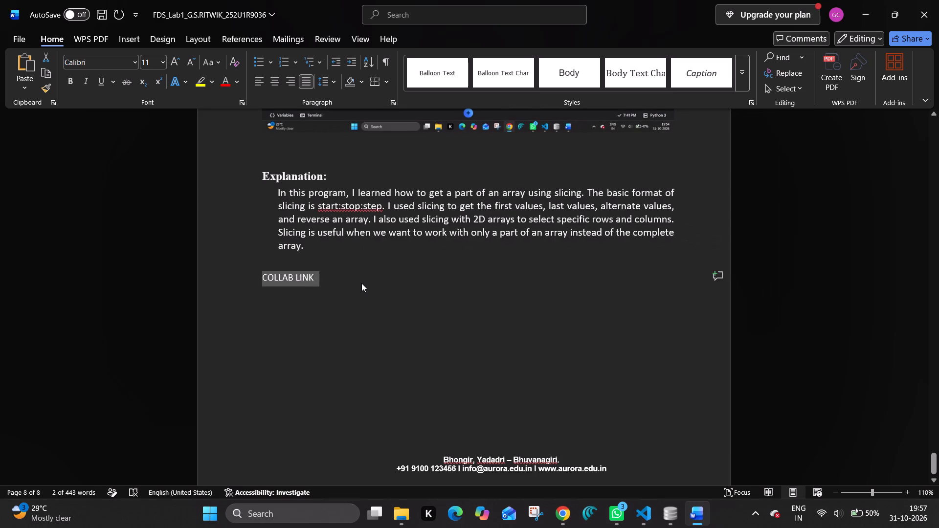
key(ctrl+equal)
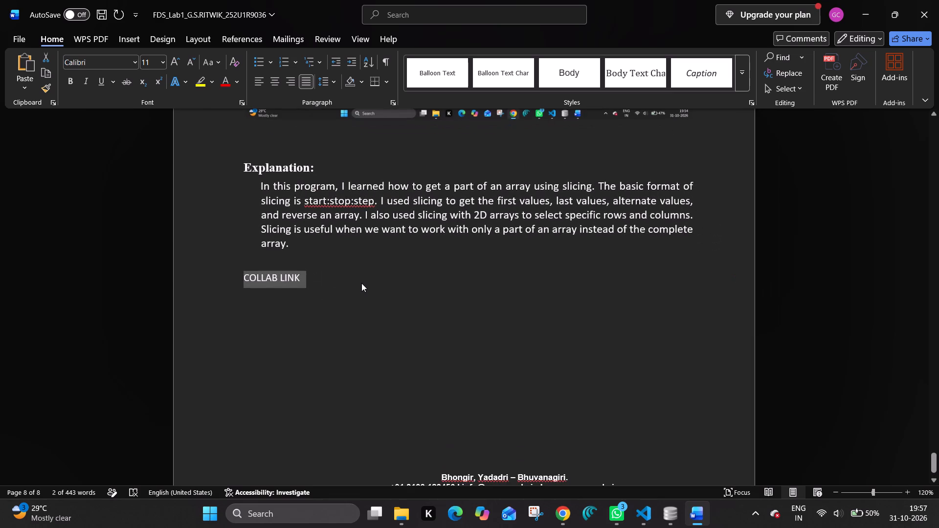
ctrl+scroll(361, 283, down, 4)
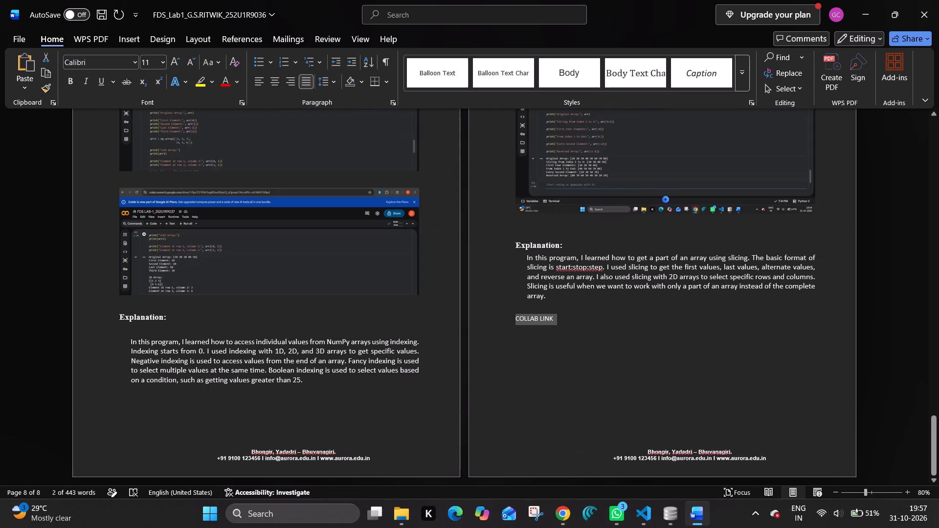
ctrl+scroll(494, 295, up, 1)
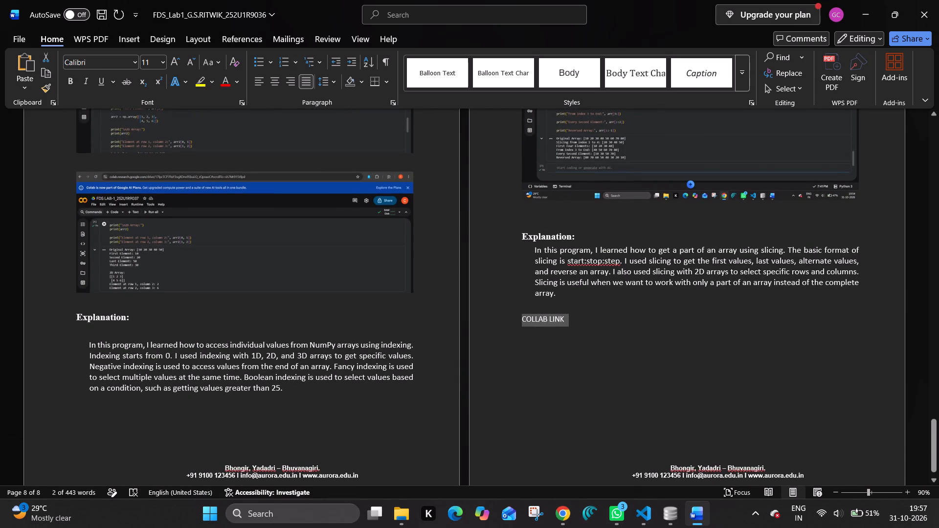
ctrl+scroll(494, 295, up, 1)
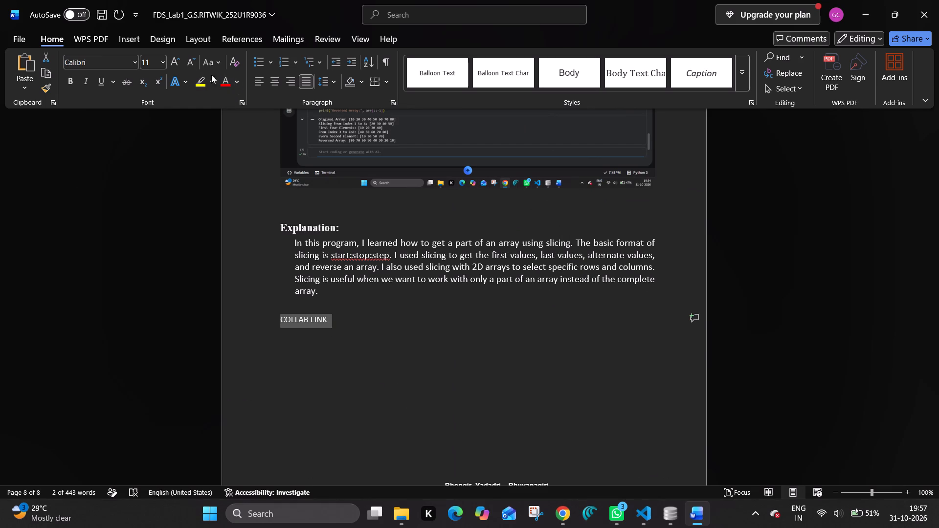
click(163, 61)
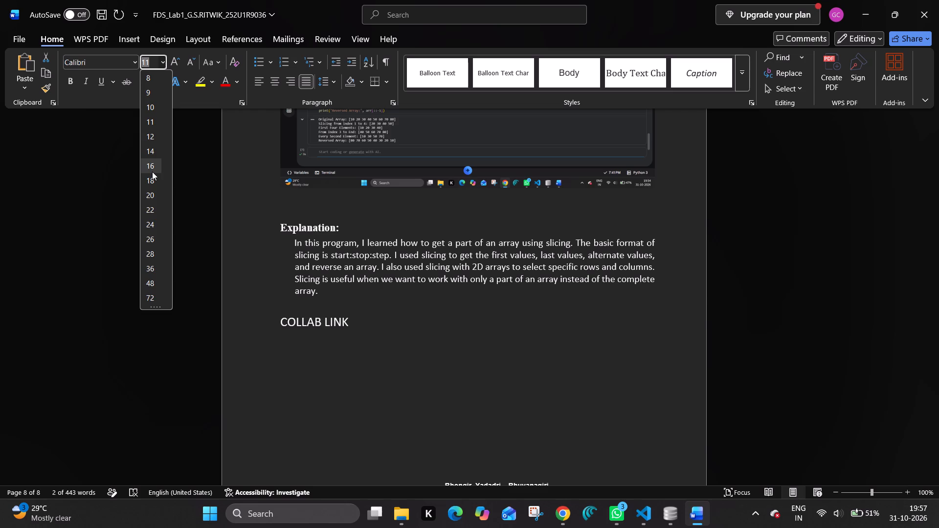
click(152, 172)
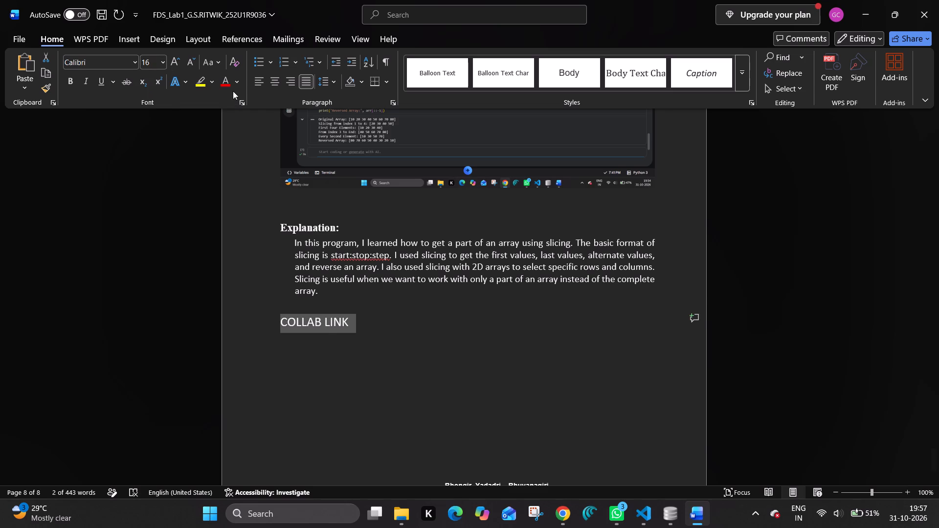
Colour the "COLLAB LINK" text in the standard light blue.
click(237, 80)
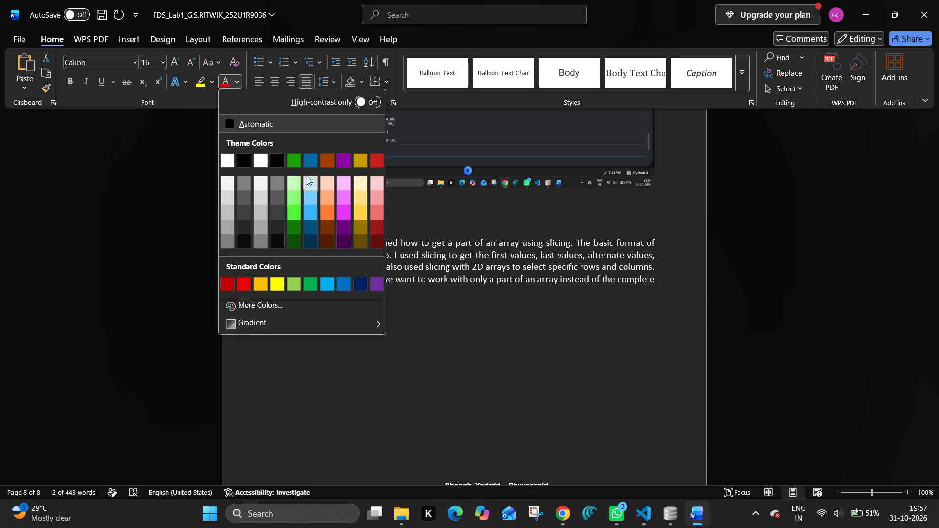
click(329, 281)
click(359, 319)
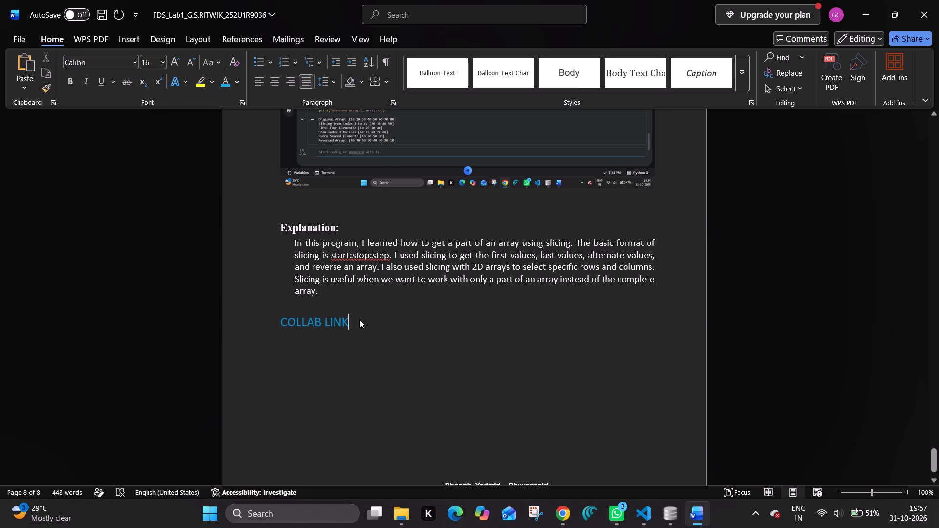
Add a new line below "COLLAB LINK" and change the font colour of that text to the standard red.
key(Return)
drag(364, 321, 281, 323)
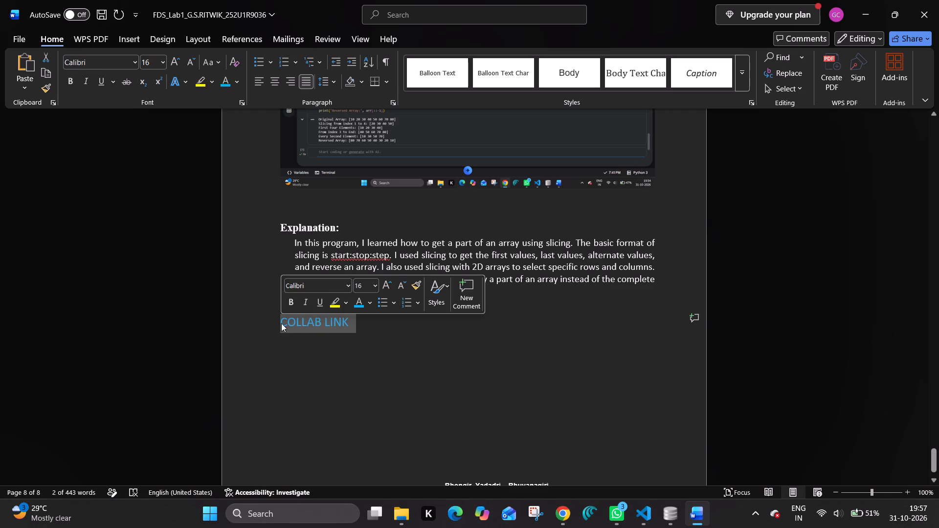
click(368, 299)
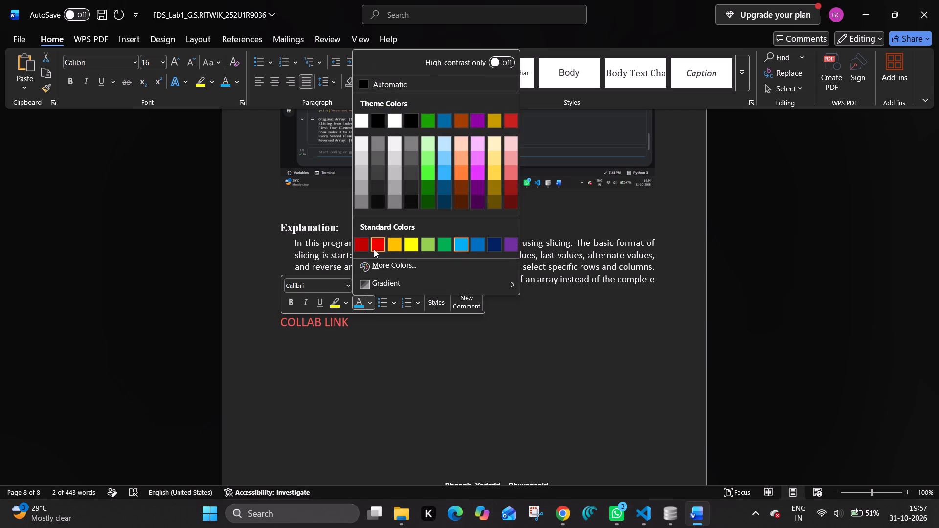
click(374, 249)
click(368, 320)
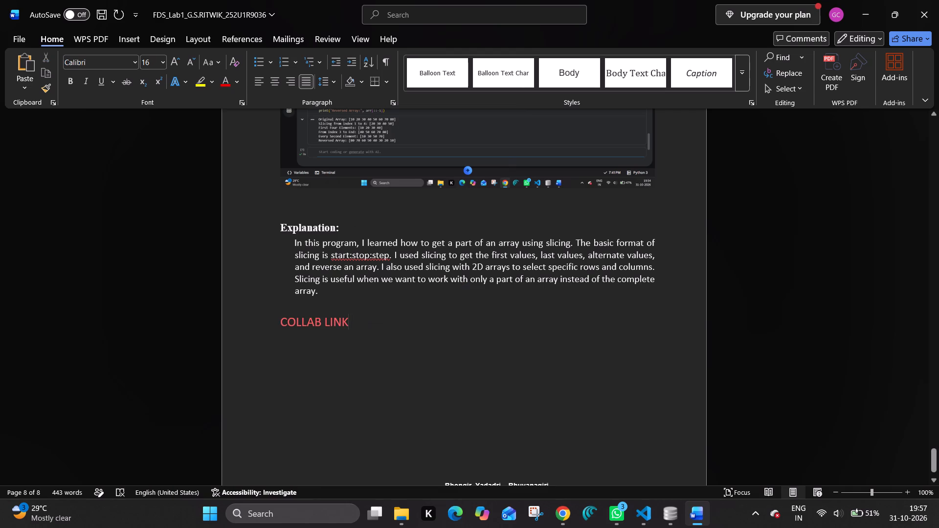
Start another line directly below "COLLAB LINK" and indent it with five spaces.
key(Return)
key(space)
key(space)
key(space)
key(space)
key(space)
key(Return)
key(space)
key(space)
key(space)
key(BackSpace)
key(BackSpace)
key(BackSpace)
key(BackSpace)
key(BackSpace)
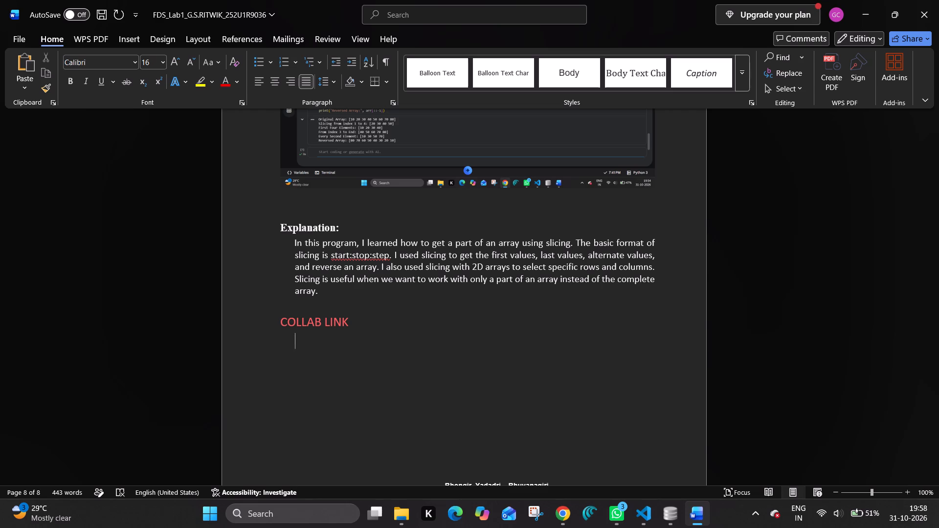
Insert a short right arrow followed by a space on the indented line below "COLLAB LINK".
text(----)
key(shift+greater)
key(Left)
key(BackSpace)
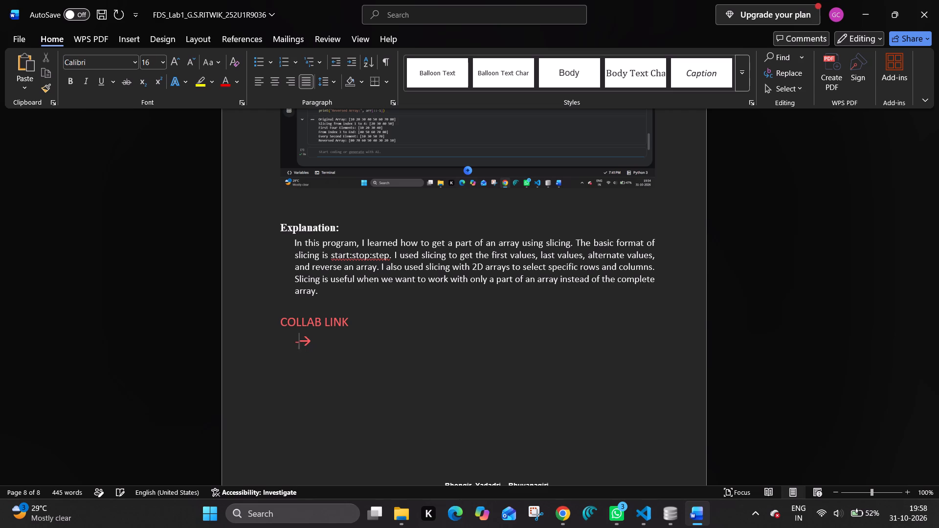
key(BackSpace)
key(minus)
key(BackSpace)
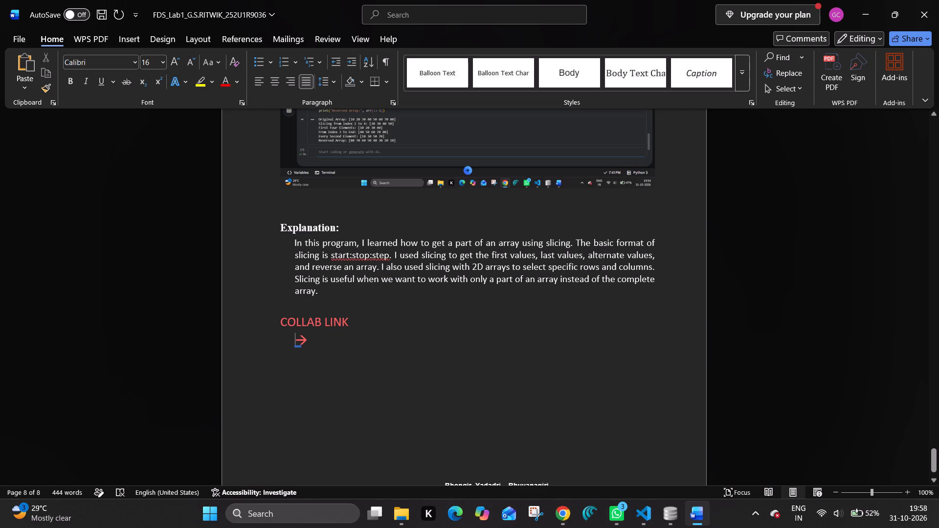
click(361, 346)
key(space)
scroll(348, 224, up, 2)
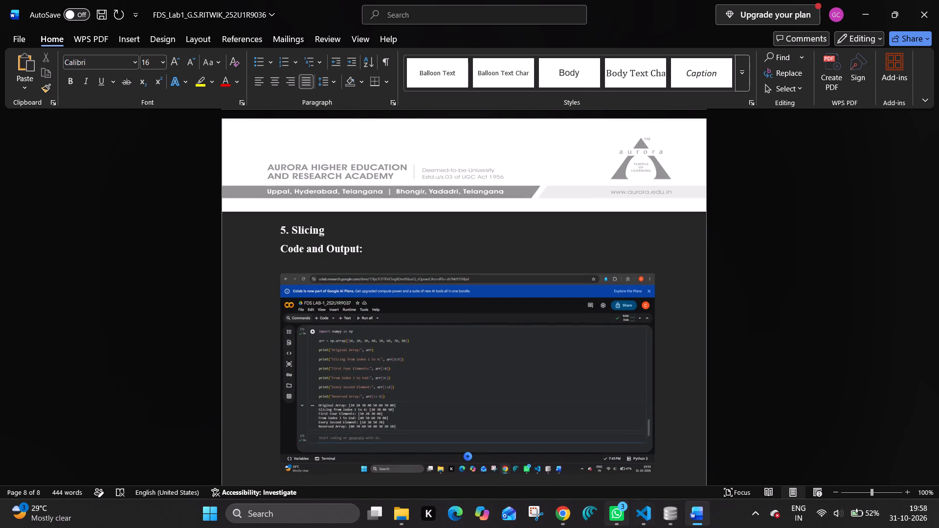
click(570, 521)
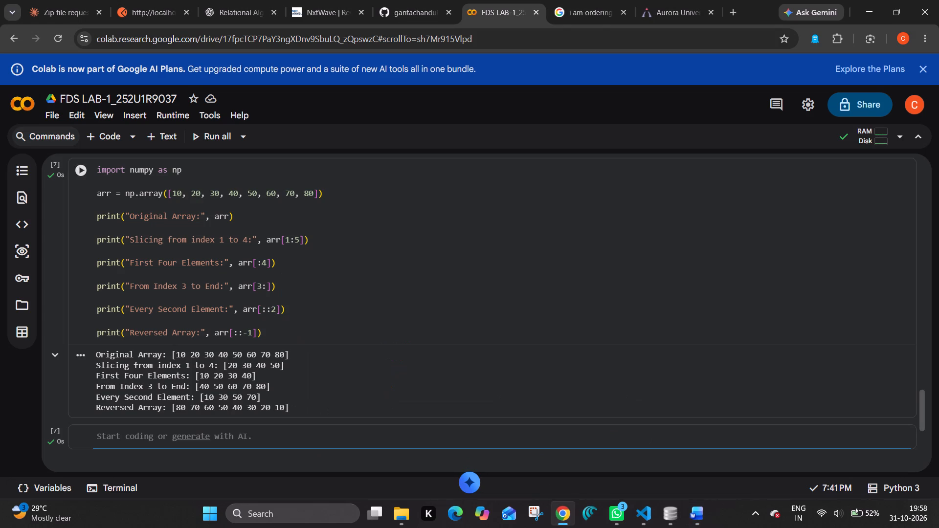
scroll(464, 265, up, 10)
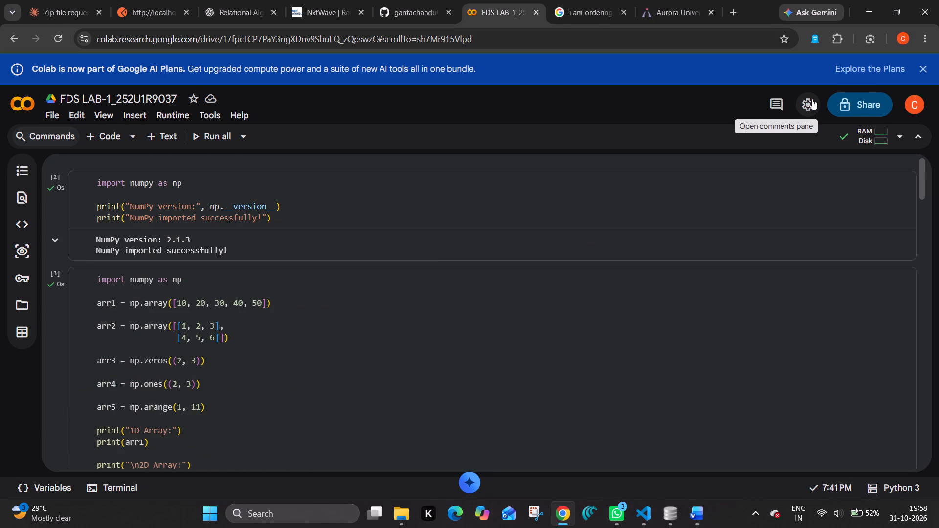
click(841, 103)
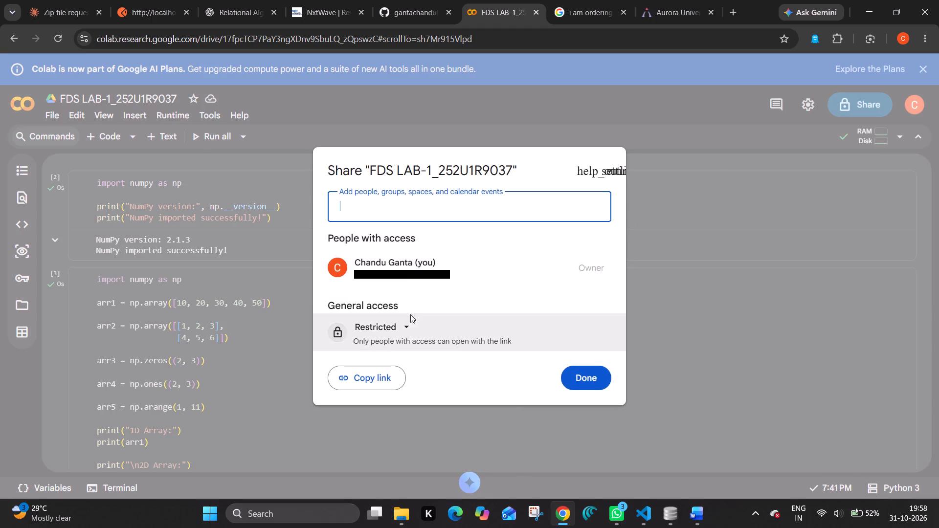
scroll(486, 279, down, 1)
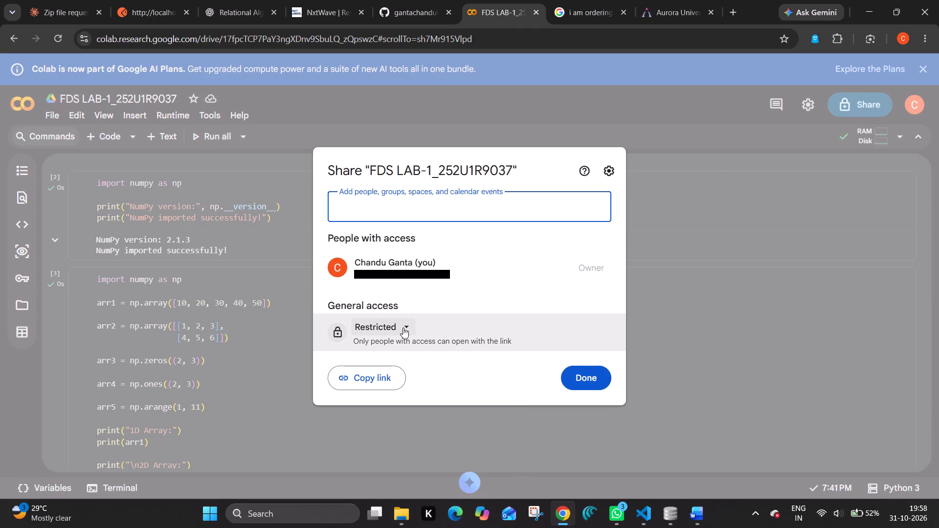
click(410, 326)
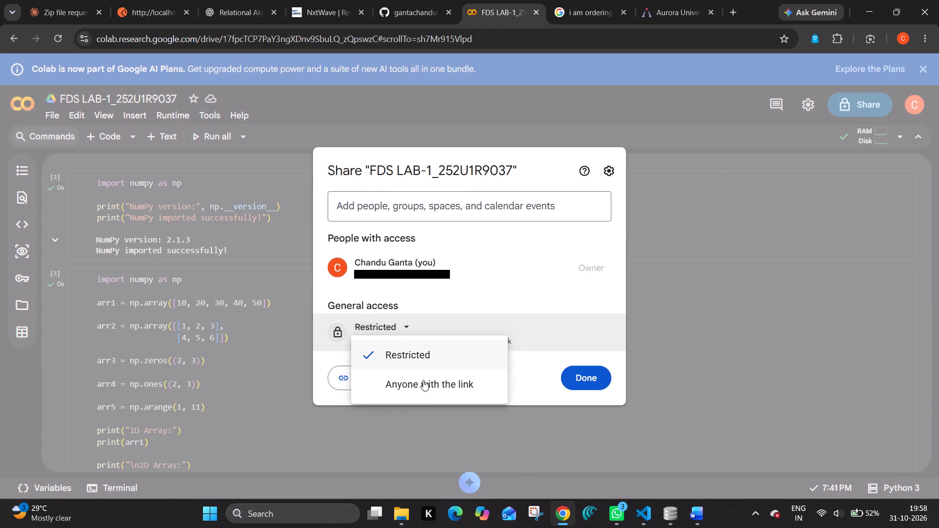
click(425, 389)
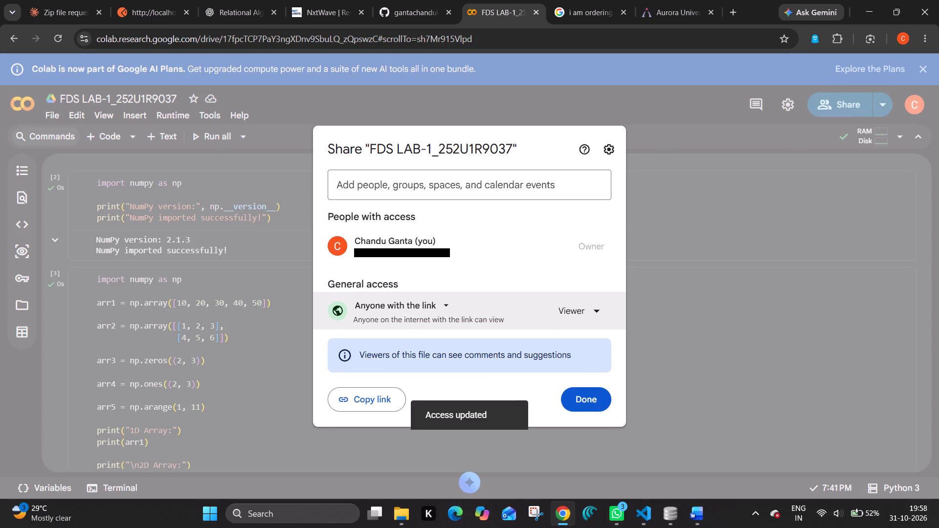
Copy the notebook's sharing link, finish sharing, and paste the link after the arrow below "COLLAB LINK" in the Word report.
click(380, 397)
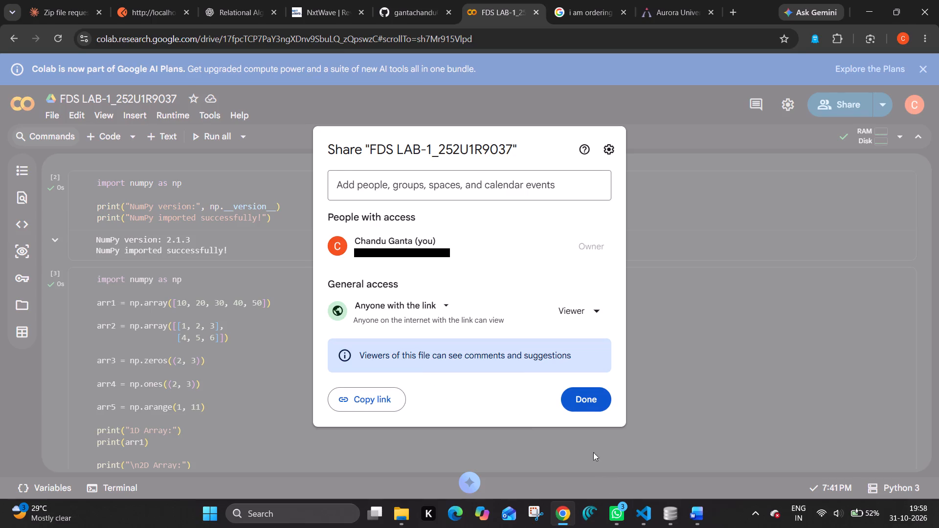
click(586, 400)
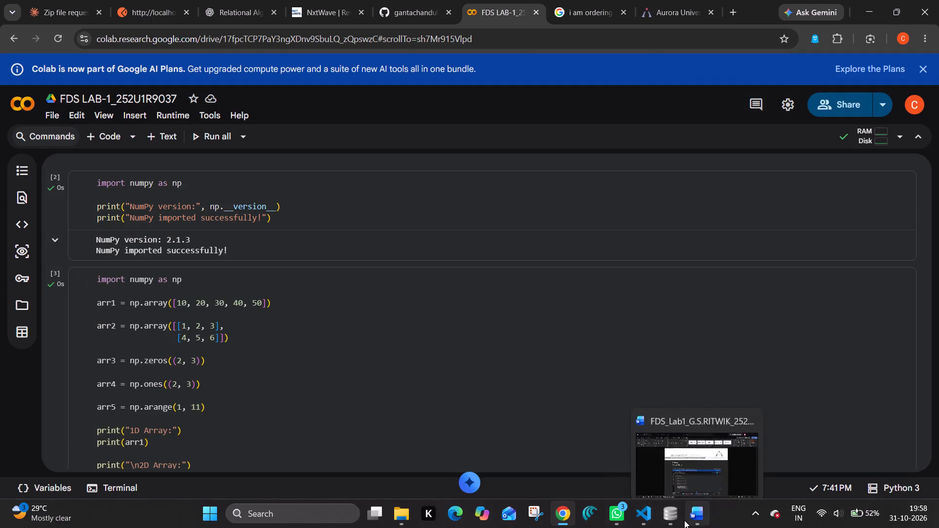
click(684, 520)
scroll(414, 374, down, 7)
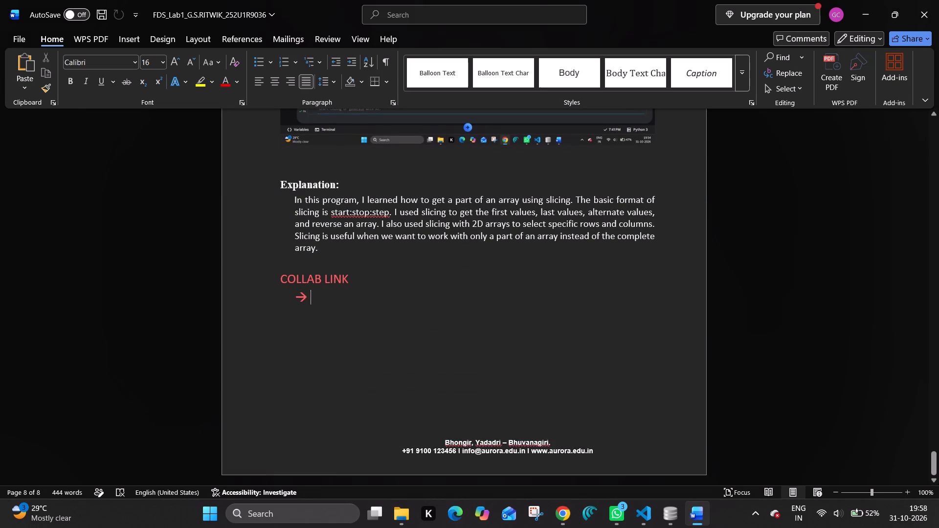
key(ctrl+v)
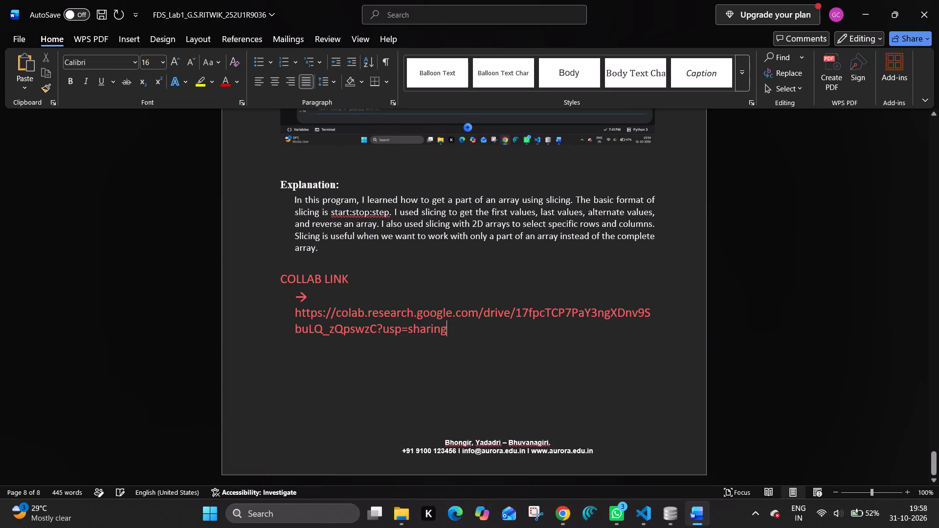
Colour the pasted Colab link in the standard blue.
drag(293, 312, 449, 334)
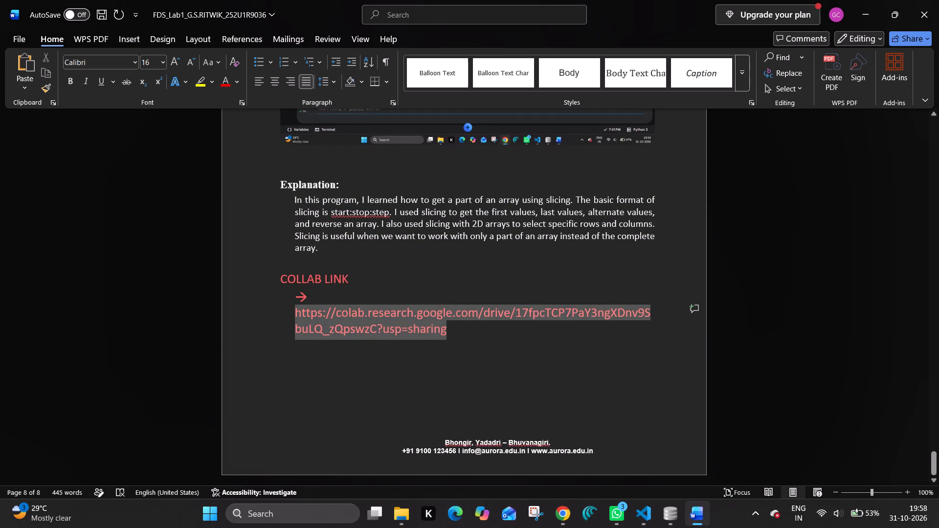
drag(449, 334, 453, 335)
click(545, 312)
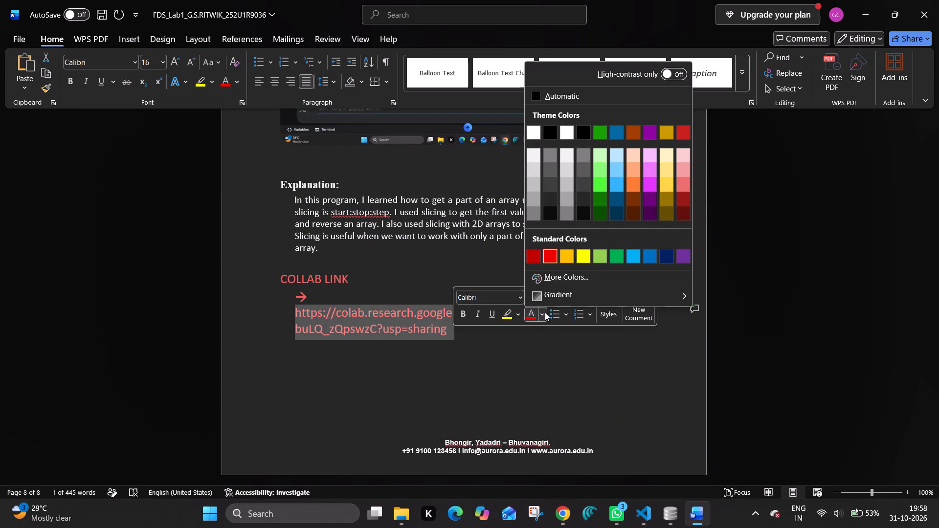
click(645, 255)
click(459, 400)
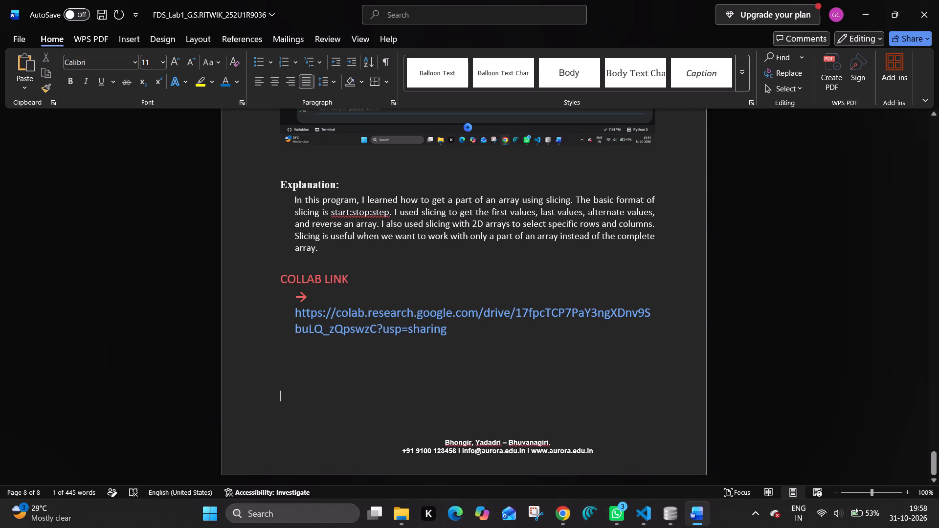
scroll(361, 324, up, 1)
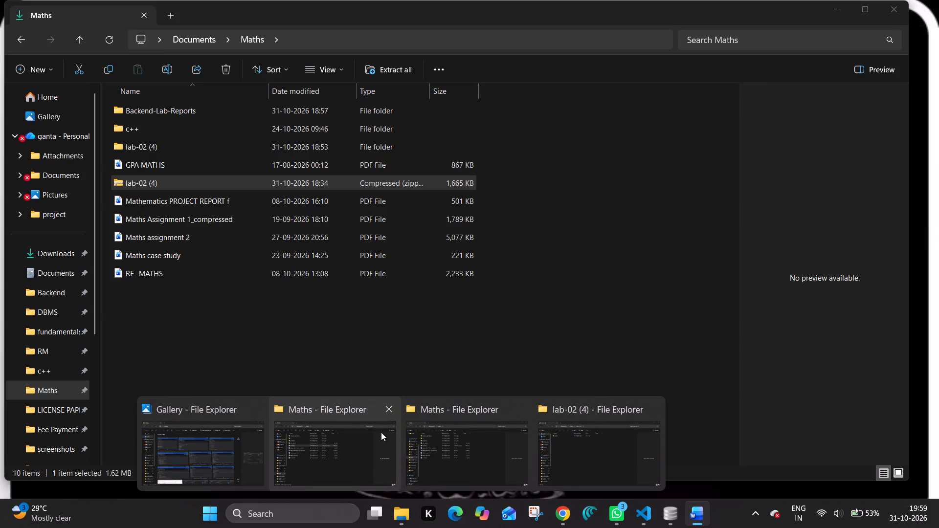
Close the two Maths File Explorer windows and the lab-02 (4) window.
click(387, 411)
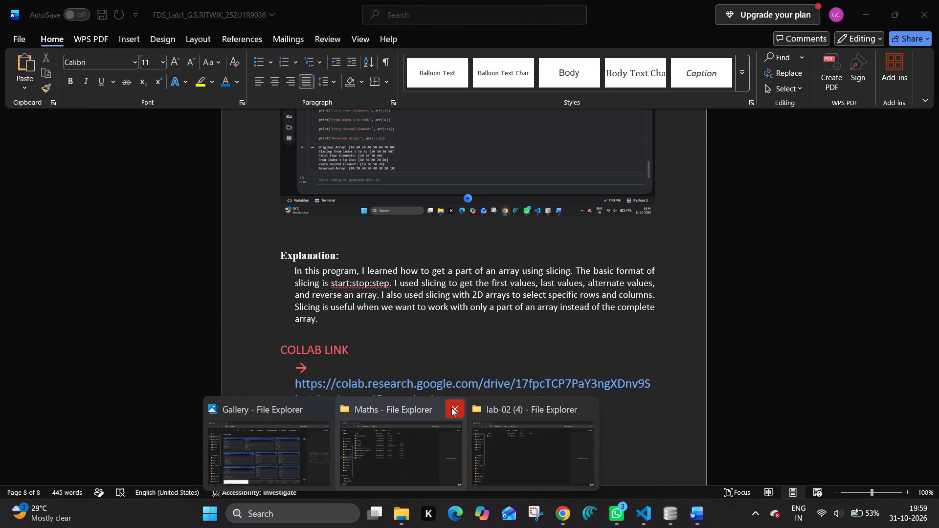
click(451, 408)
click(518, 410)
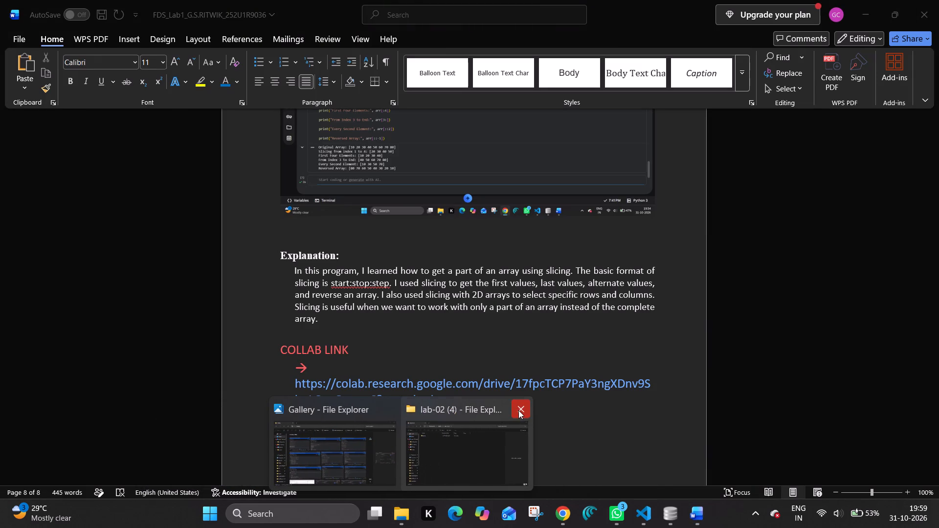
Switch to the remaining File Explorer window and open the "fundamentals of ai" folder.
click(395, 513)
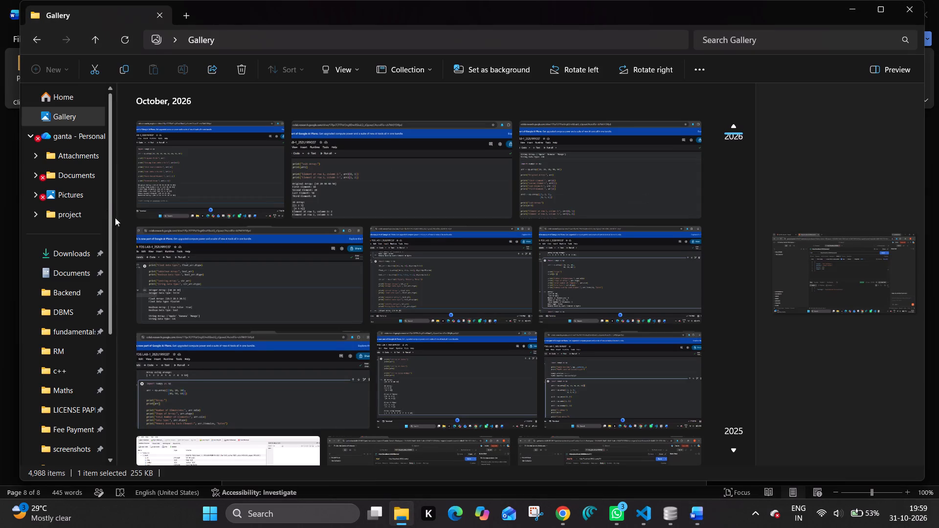
click(65, 314)
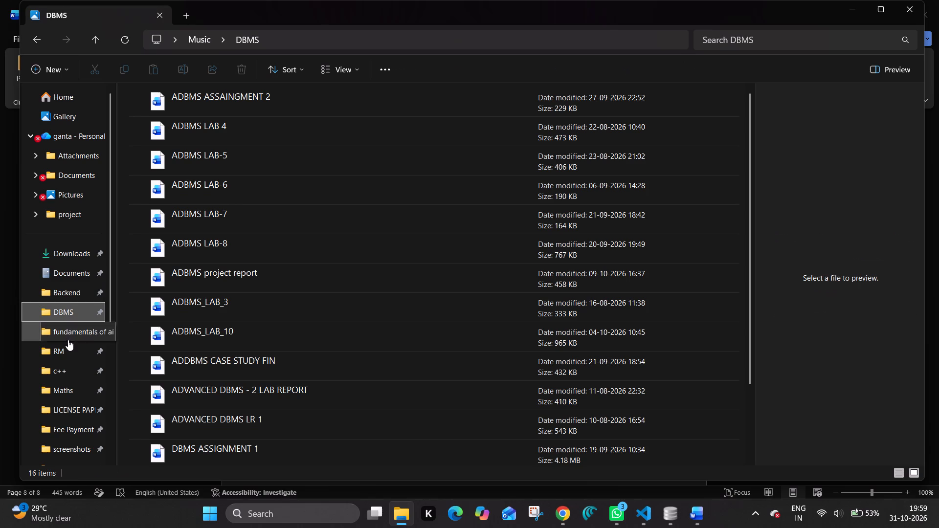
click(67, 337)
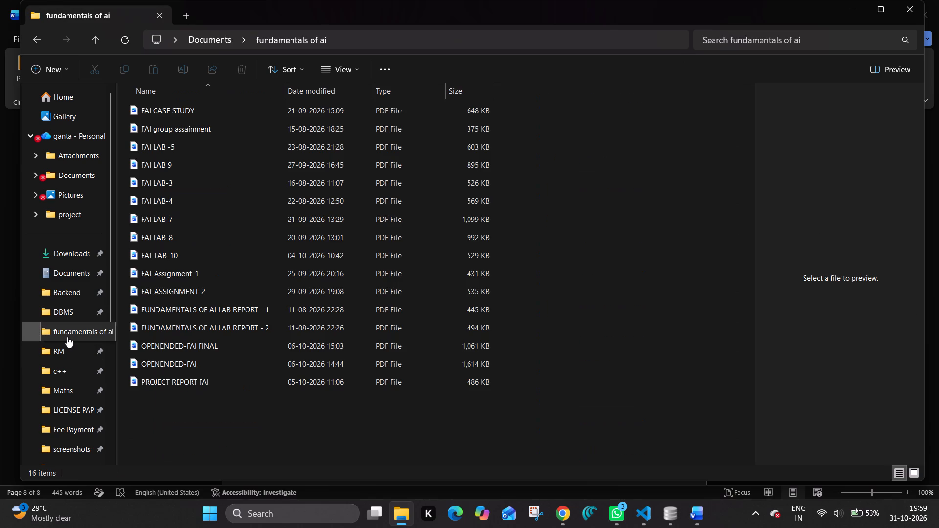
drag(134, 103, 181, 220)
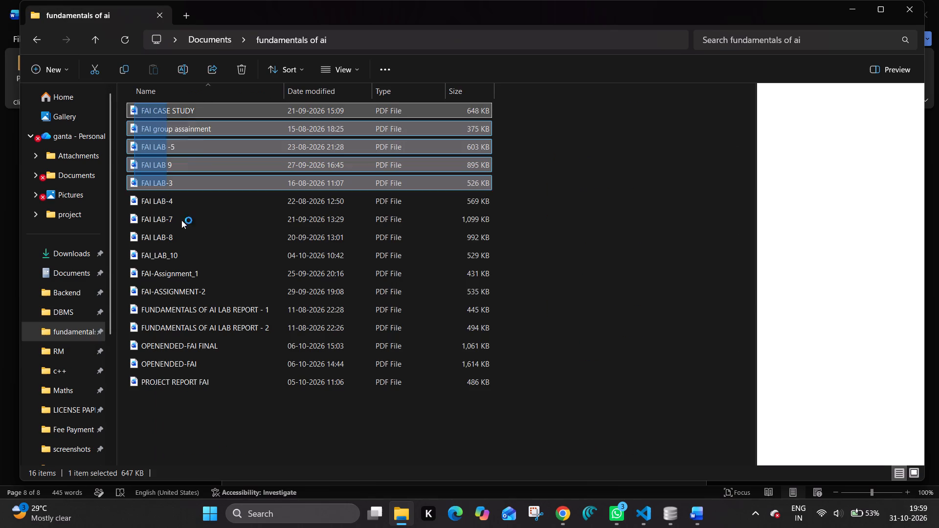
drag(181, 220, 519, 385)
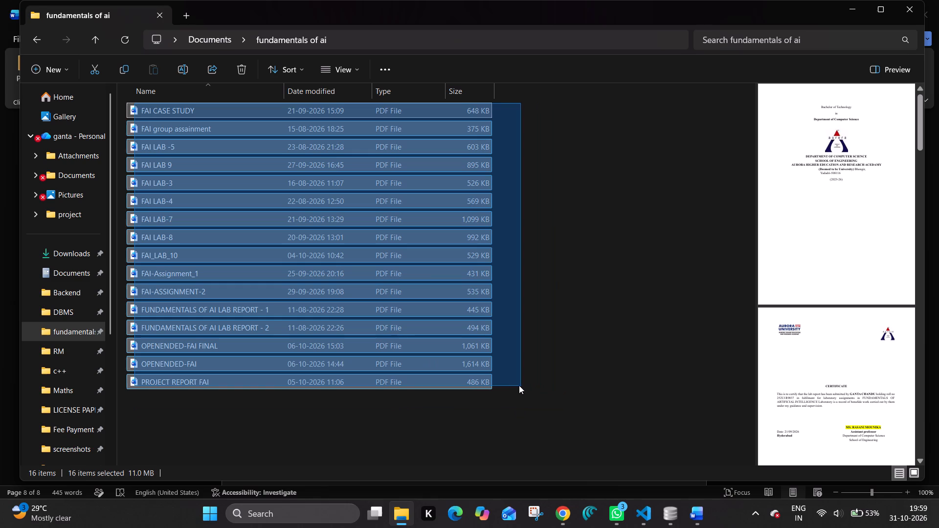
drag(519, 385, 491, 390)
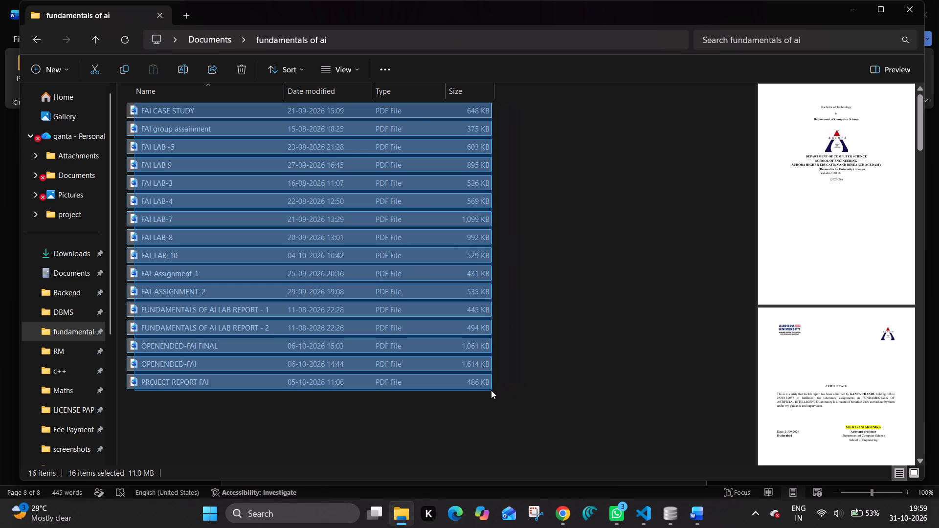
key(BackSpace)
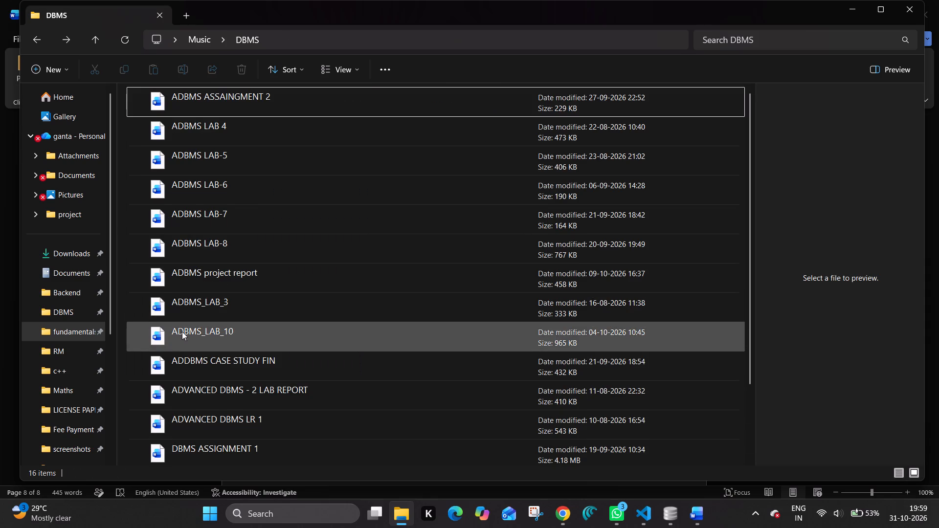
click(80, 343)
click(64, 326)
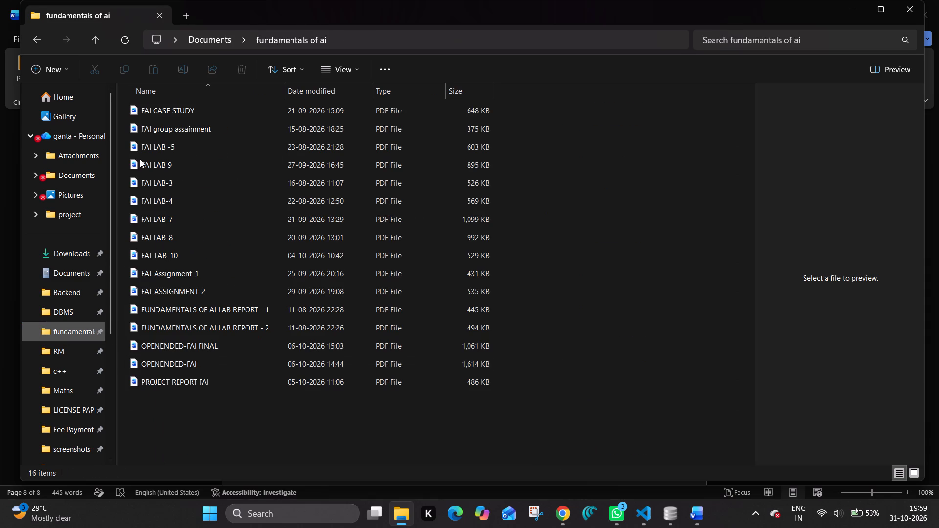
Delete the eleven PDFs from FAI CASE STUDY through FAI-ASSIGNMENT-2 in the "fundamentals of ai" folder.
drag(132, 111, 225, 215)
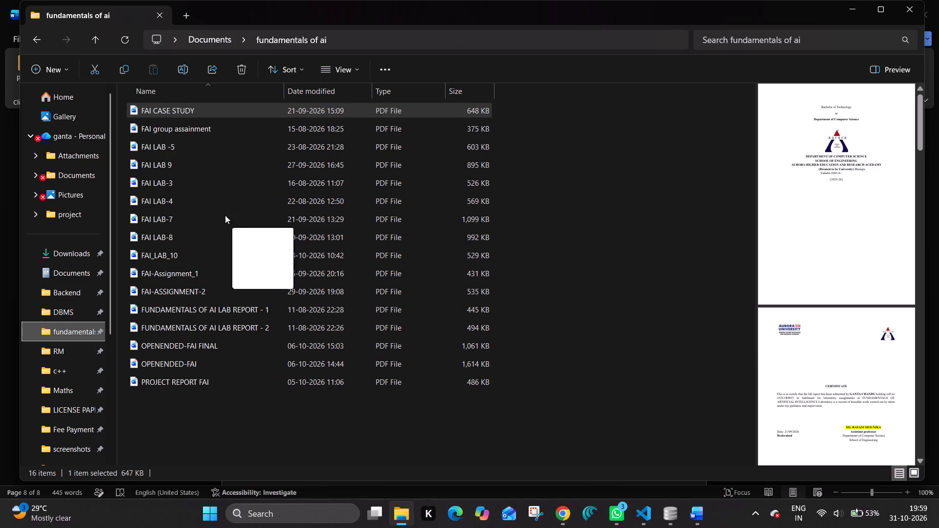
drag(225, 215, 134, 91)
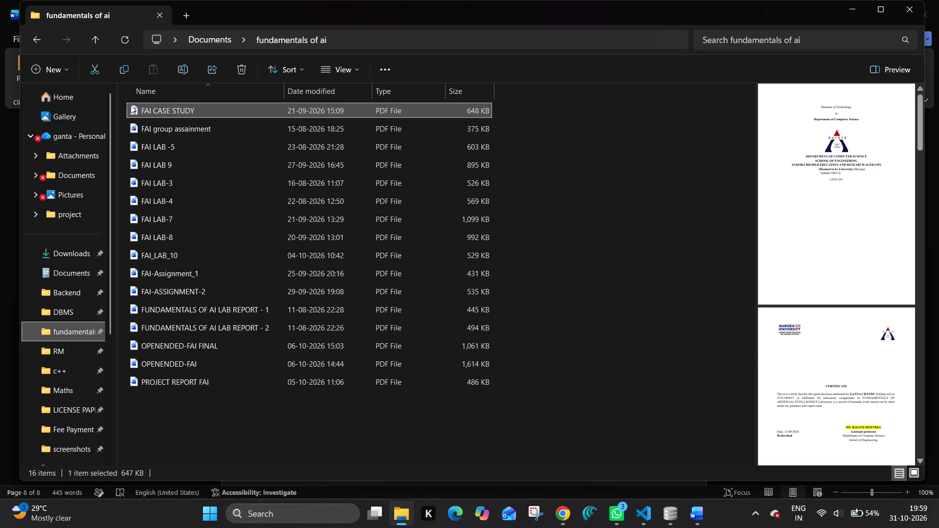
drag(131, 105, 157, 134)
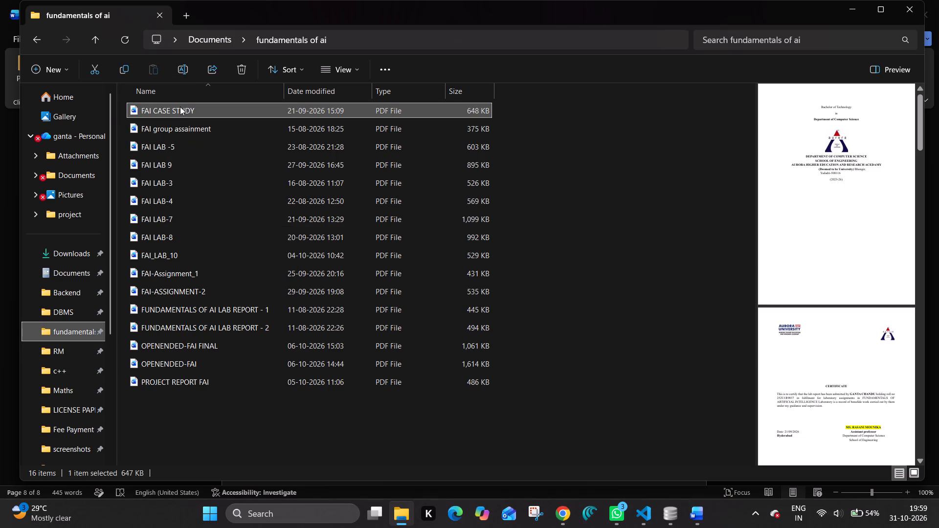
click(180, 107)
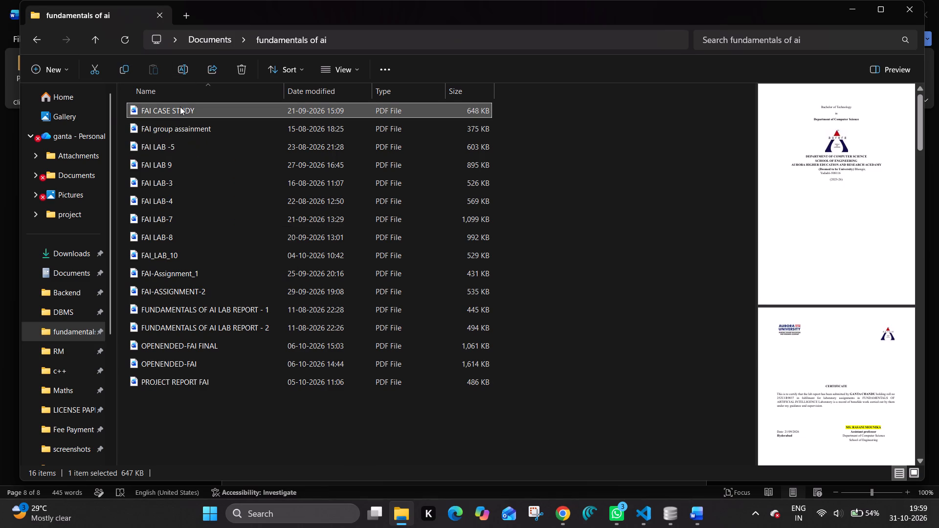
key(ctrl+shift+Down)
key(ctrl+shift+Down)
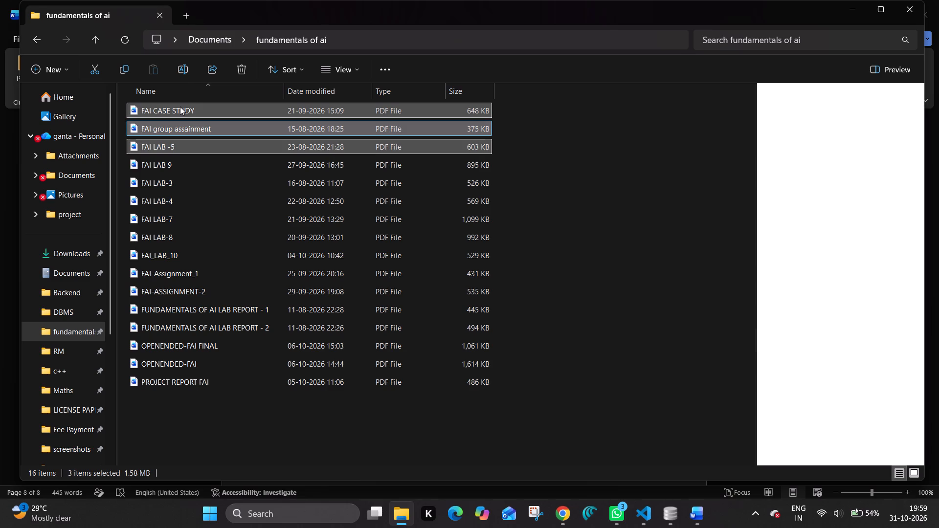
key(ctrl+shift+Down)
key(ctrl+shift+Down)
key(ctrl+shift+Down)
key(ctrl+shift+Down)
key(ctrl+shift+Down)
key(ctrl+shift+Down)
key(ctrl+shift+Down)
key(ctrl+shift+Down)
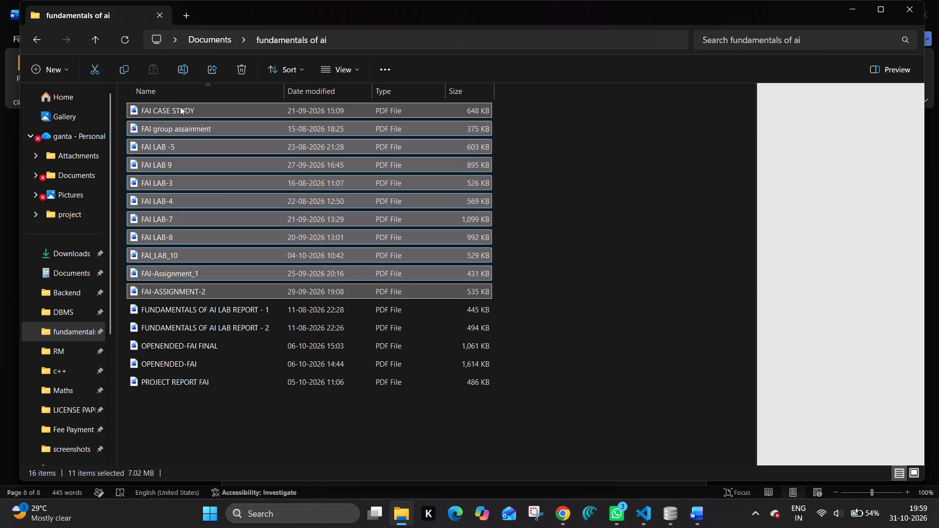
click(235, 72)
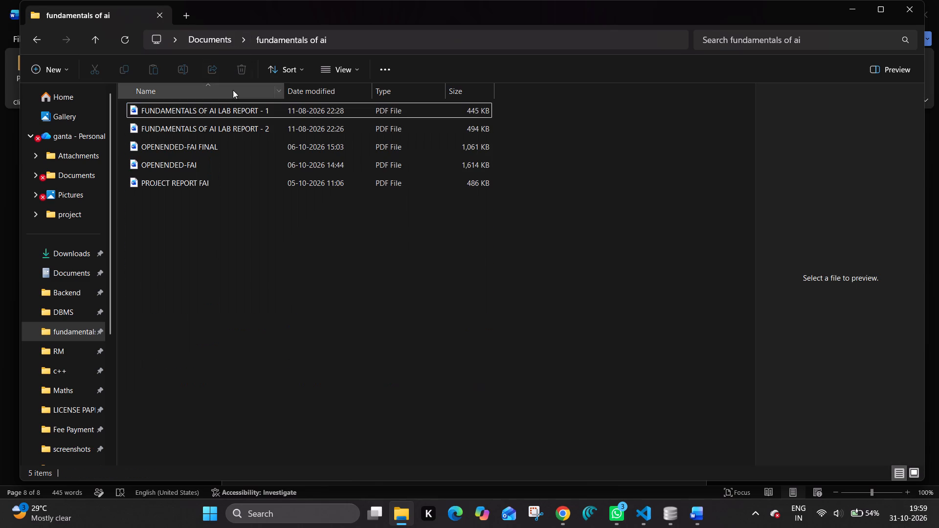
Delete the remaining PDFs, from FUNDAMENTALS OF AI LAB REPORT - 1 through PROJECT REPORT FAI.
key(ctrl+shift+Down)
key(ctrl+shift+Down)
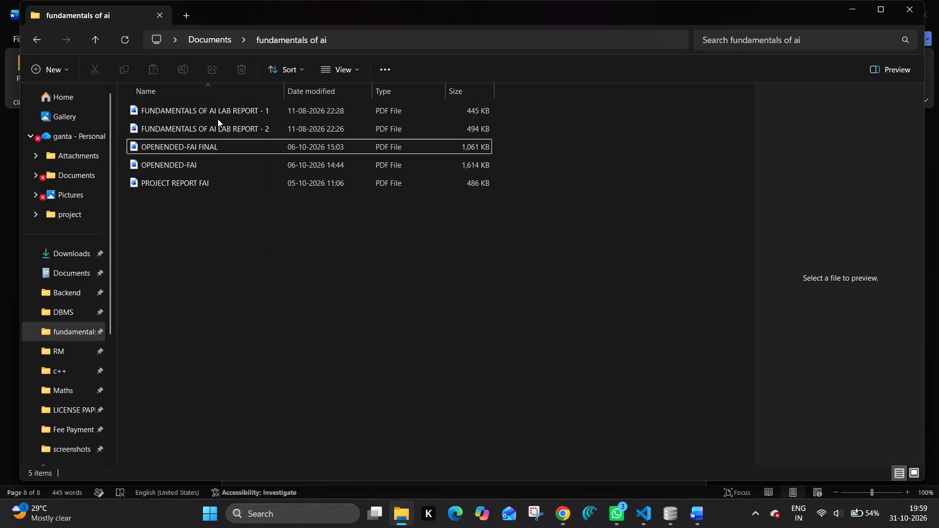
key(ctrl+shift+Down)
key(ctrl+shift+Down)
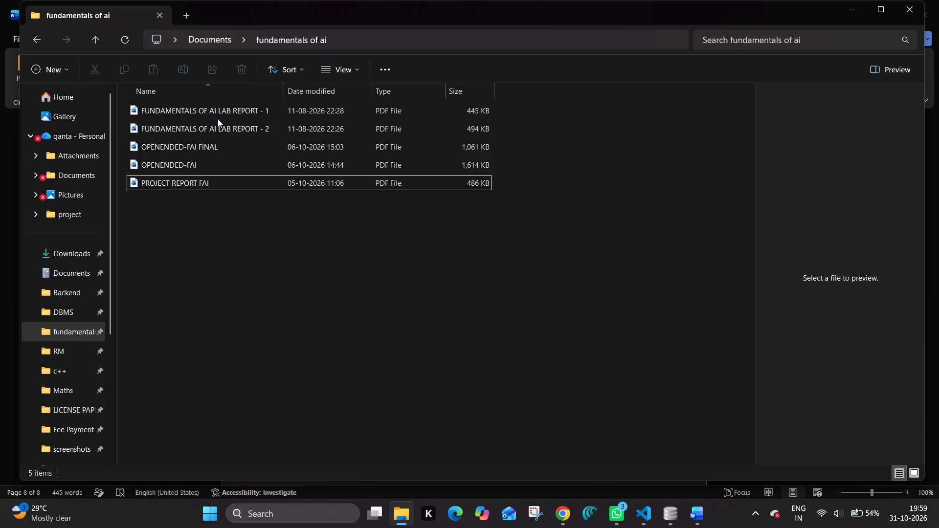
click(218, 119)
key(ctrl+Down)
click(202, 113)
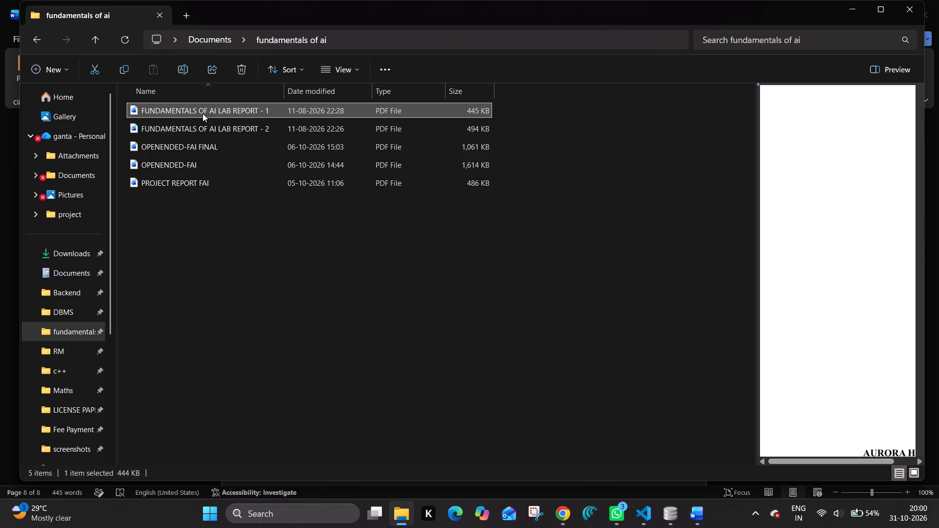
key(ctrl+shift+Down)
key(ctrl+shift+Down)
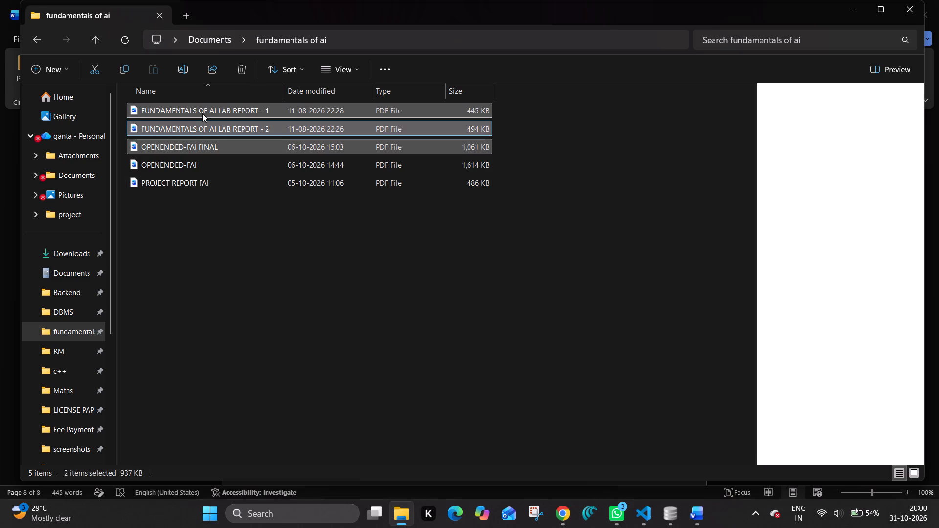
key(ctrl+shift+Down)
key(ctrl+shift+Down)
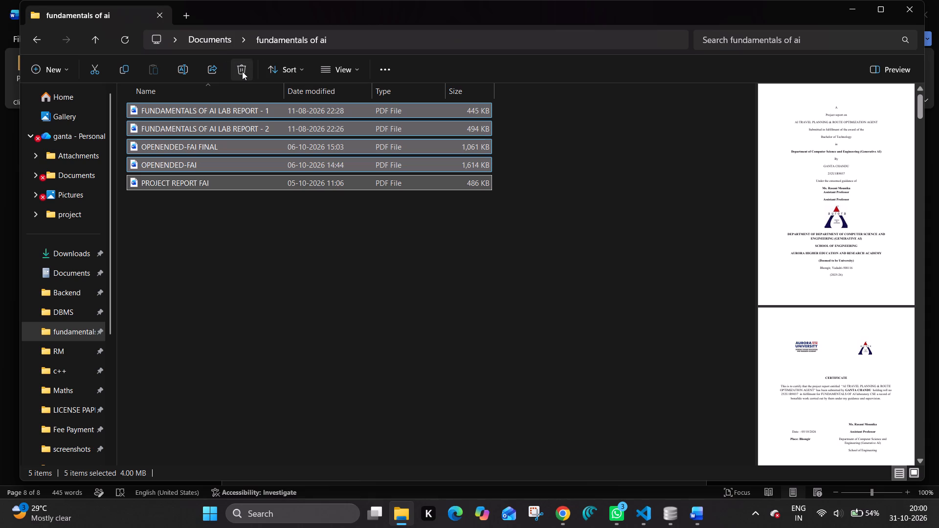
click(242, 71)
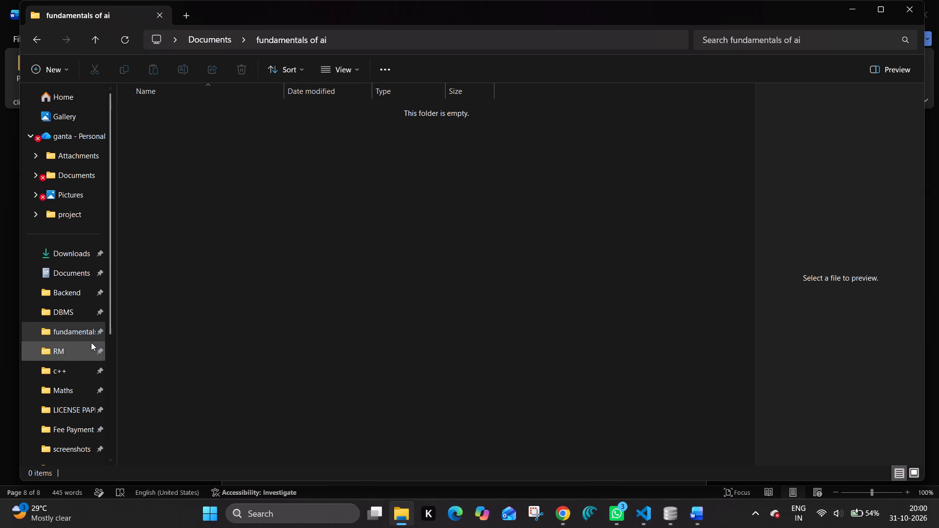
Pin the "fundamentals of ai" folder to Start.
right_click(89, 333)
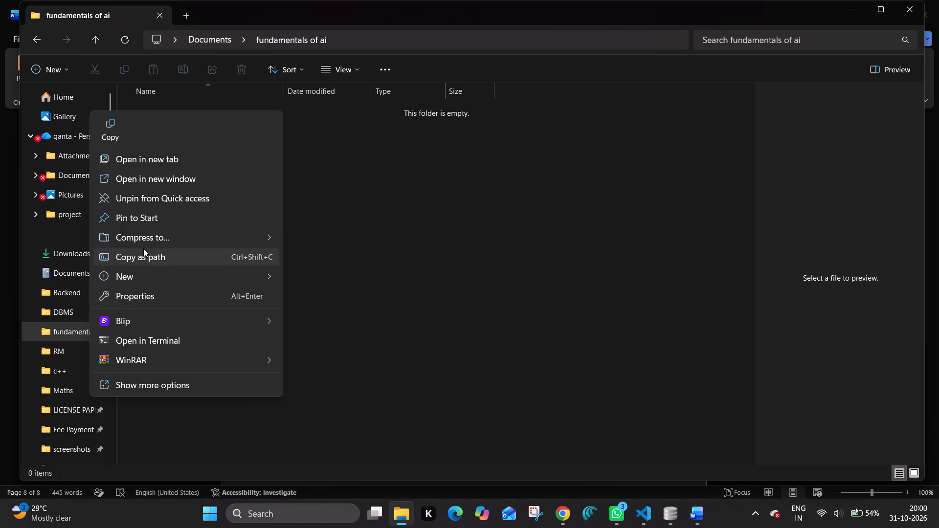
click(145, 216)
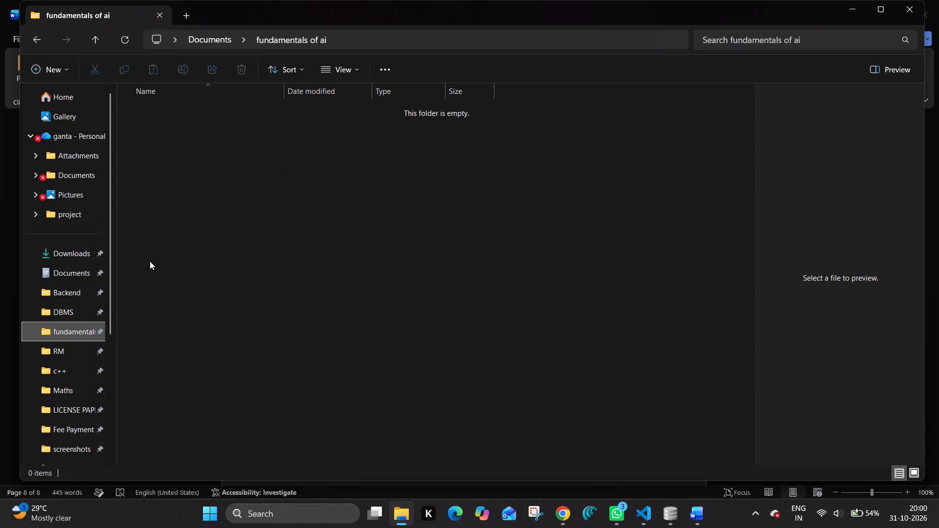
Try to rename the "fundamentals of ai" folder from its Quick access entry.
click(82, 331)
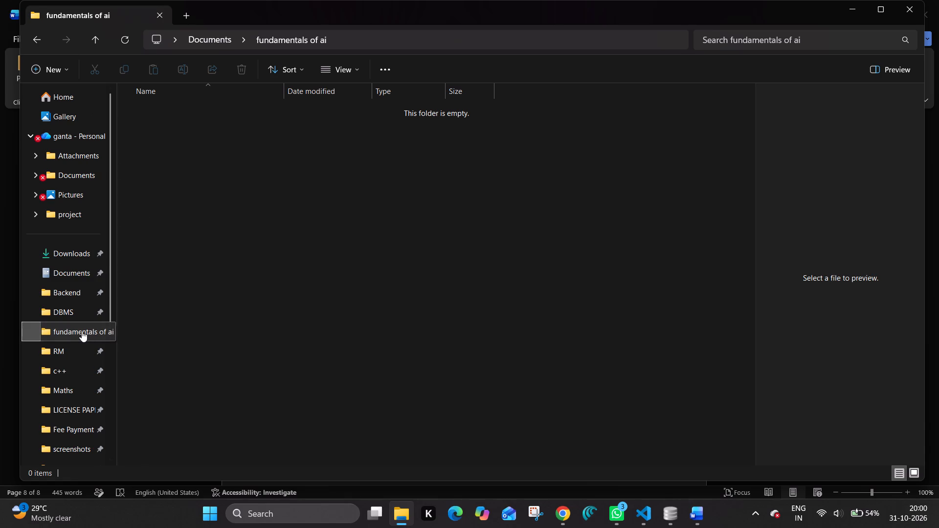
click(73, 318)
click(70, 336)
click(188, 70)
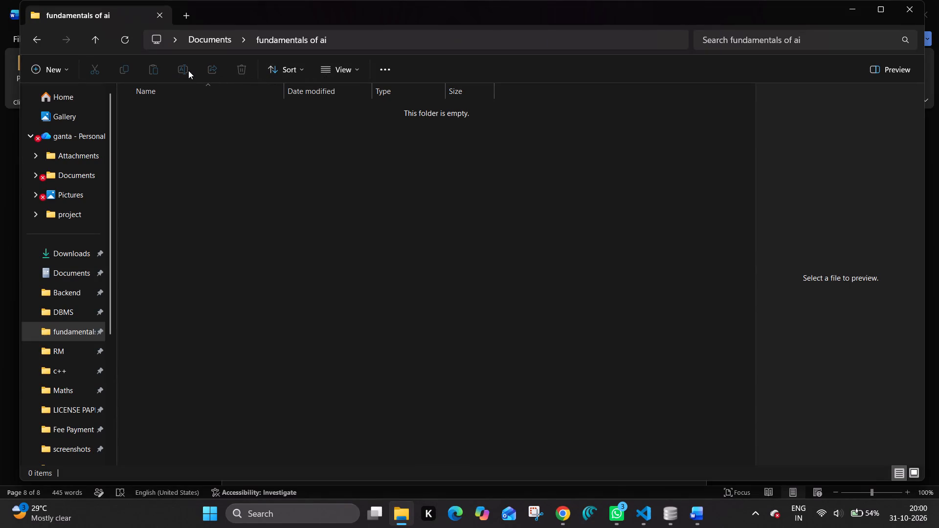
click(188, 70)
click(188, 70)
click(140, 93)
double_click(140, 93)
Unpin the "fundamentals of ai" folder from Quick access.
click(99, 330)
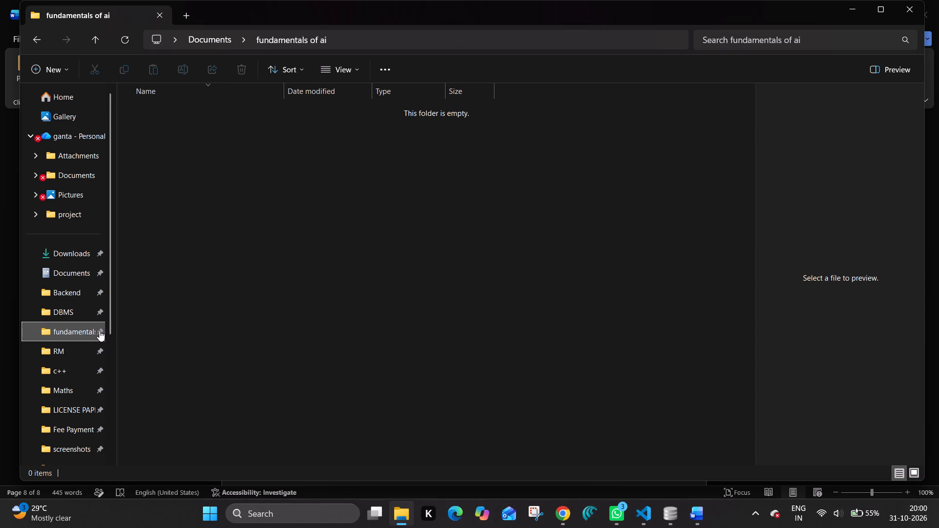
right_click(99, 330)
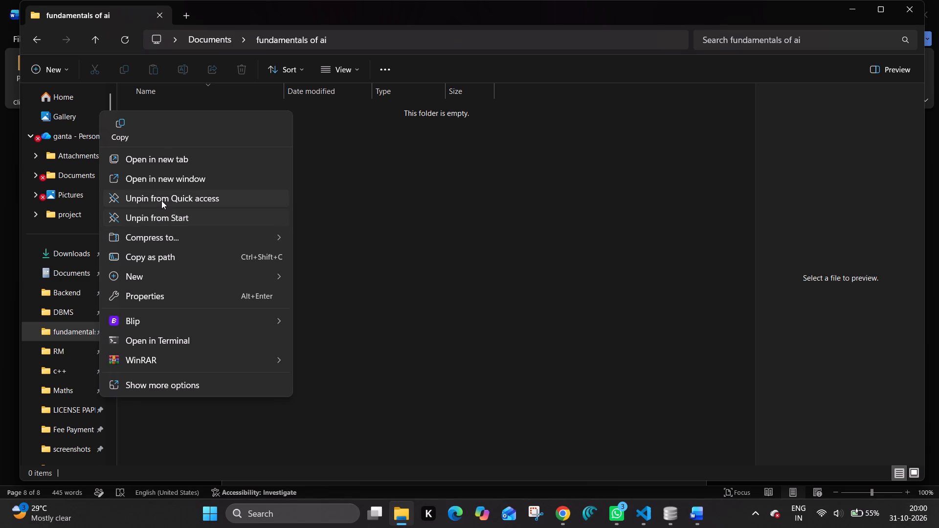
click(161, 200)
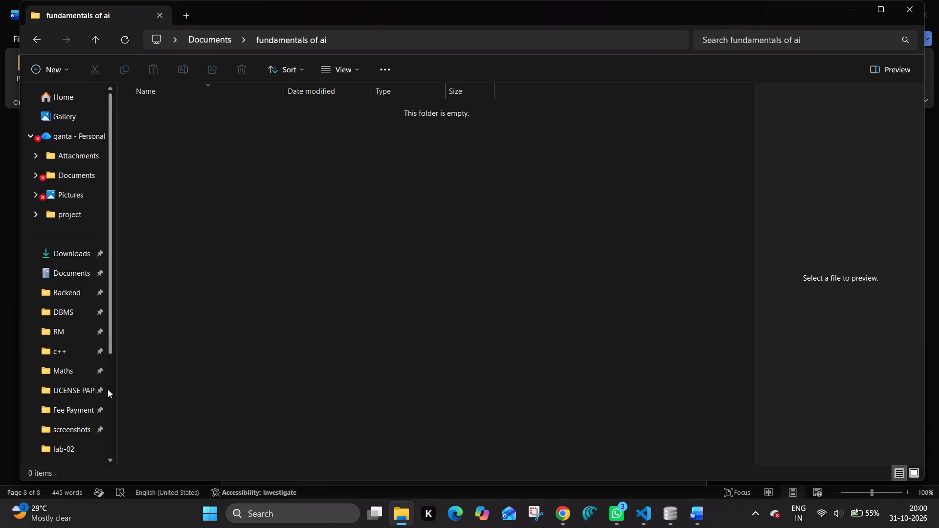
Find the "fundamentals of ai" folder in the OneDrive Pictures folder and rename it as FDS.
click(67, 153)
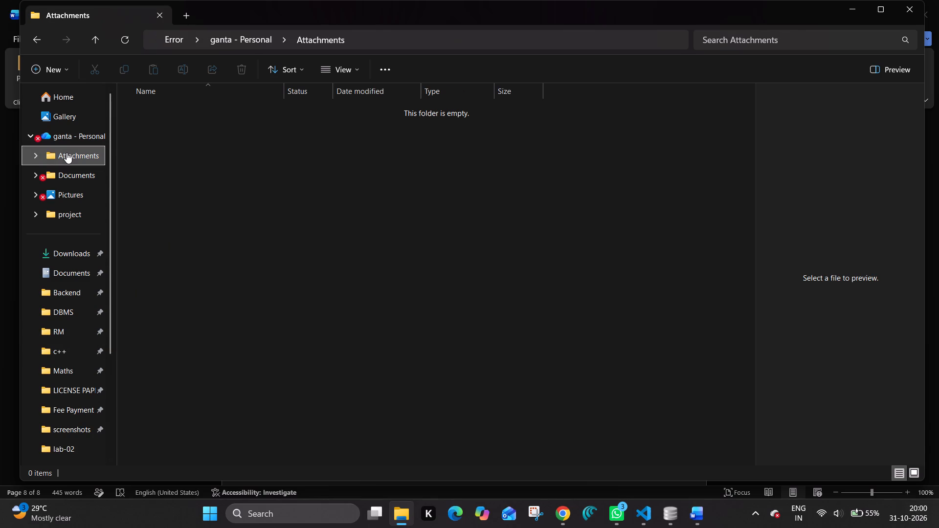
click(67, 206)
click(67, 196)
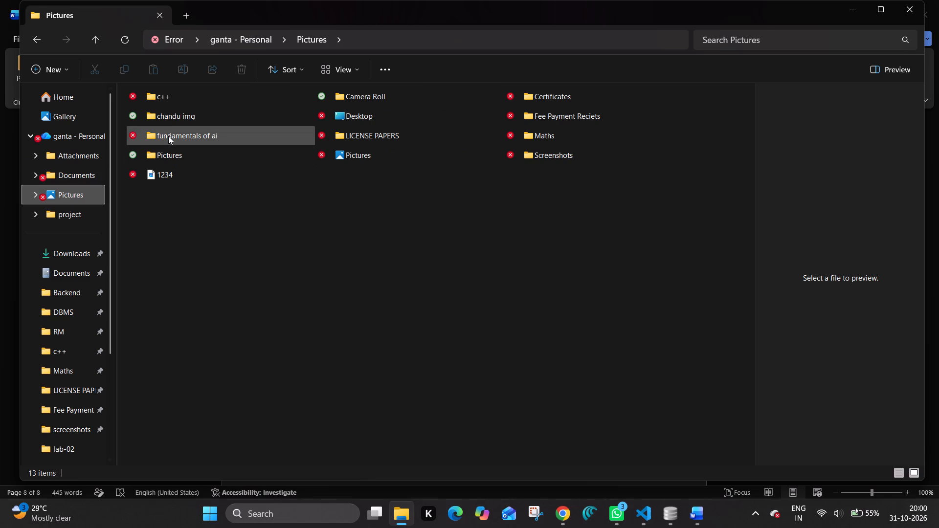
click(168, 136)
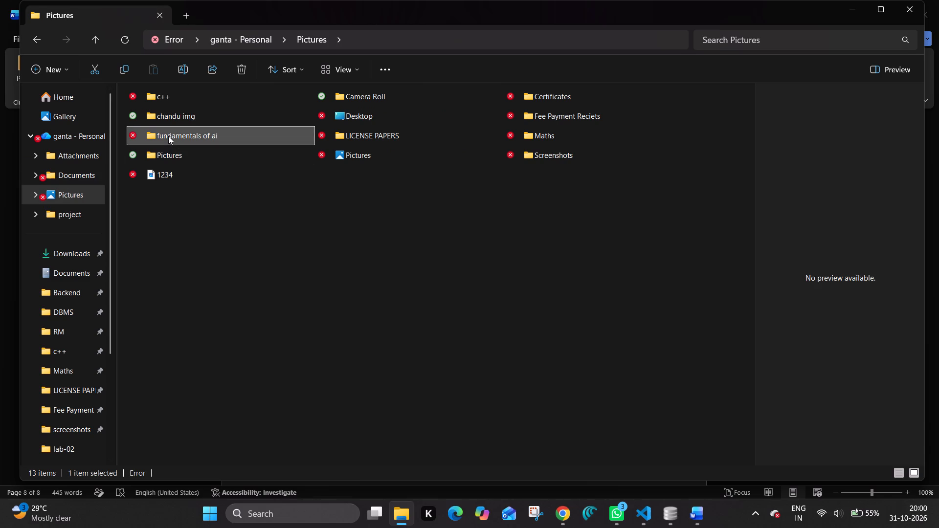
click(183, 70)
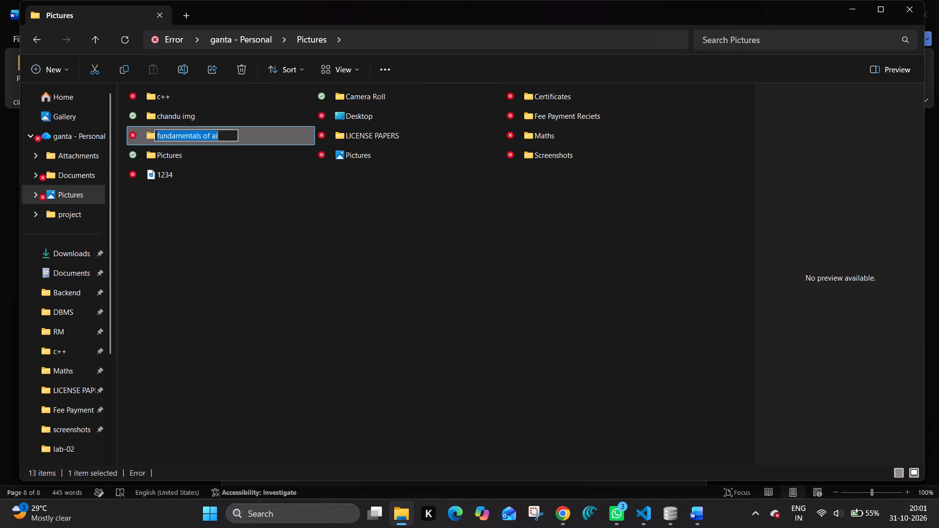
key(BackSpace)
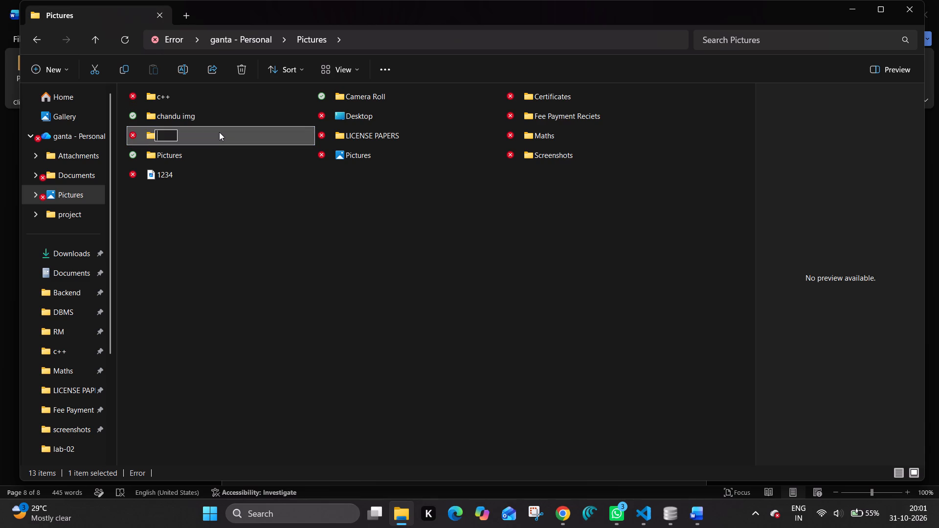
text(FDS)
key(Return)
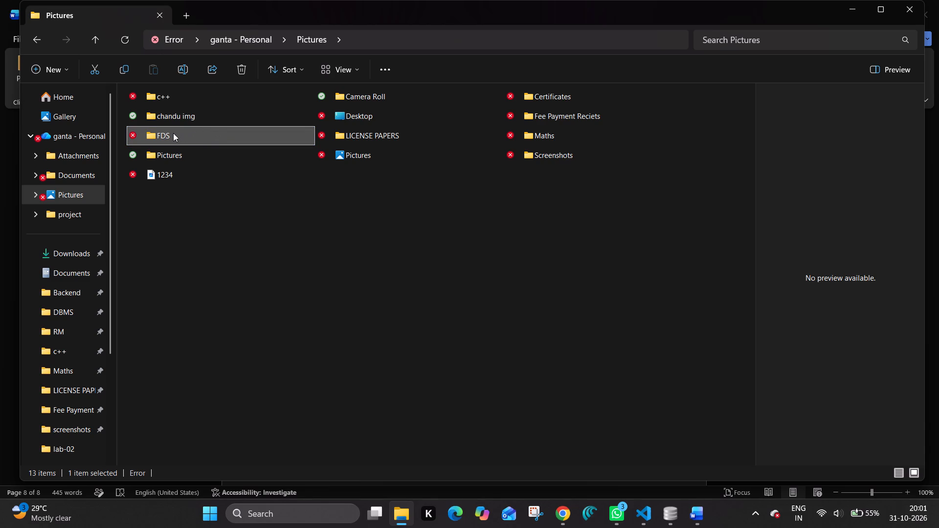
Pin the FDS folder to Quick access between Backend and DBMS, and open it from there.
drag(164, 133, 91, 230)
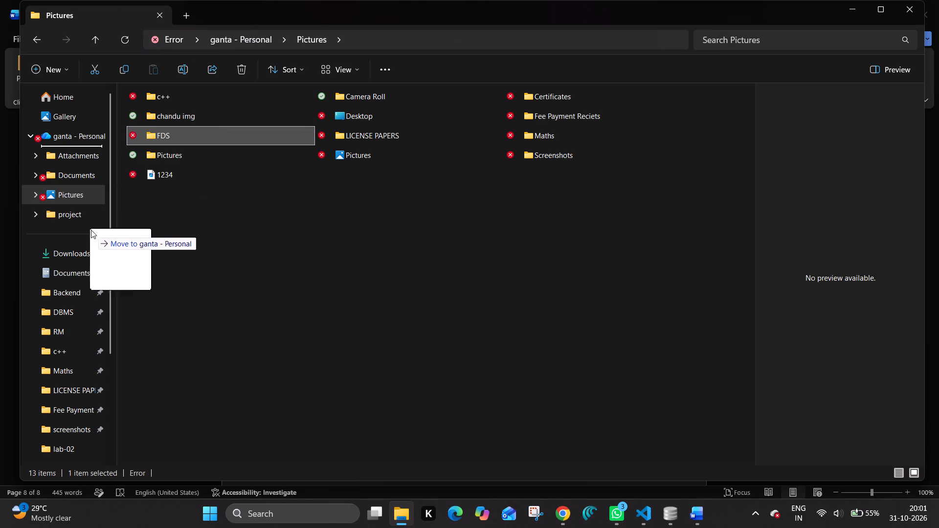
drag(91, 230, 71, 297)
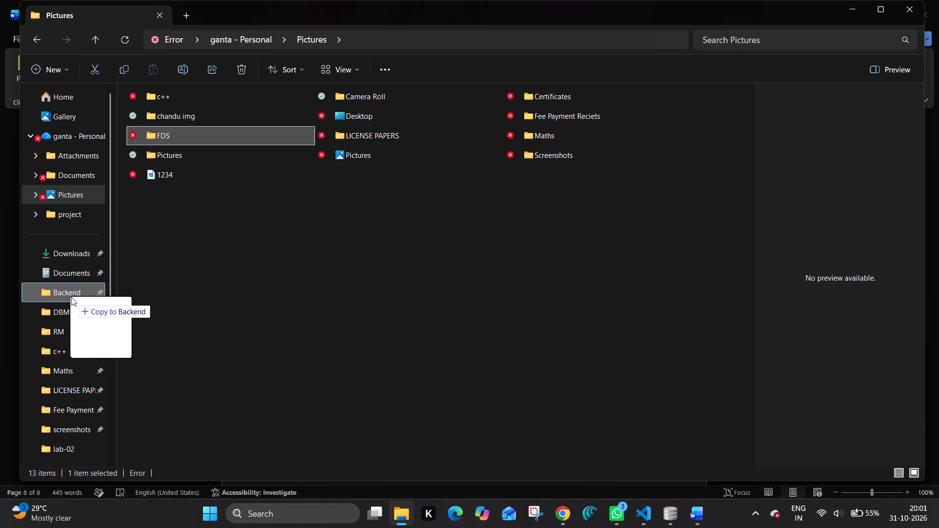
drag(71, 297, 69, 301)
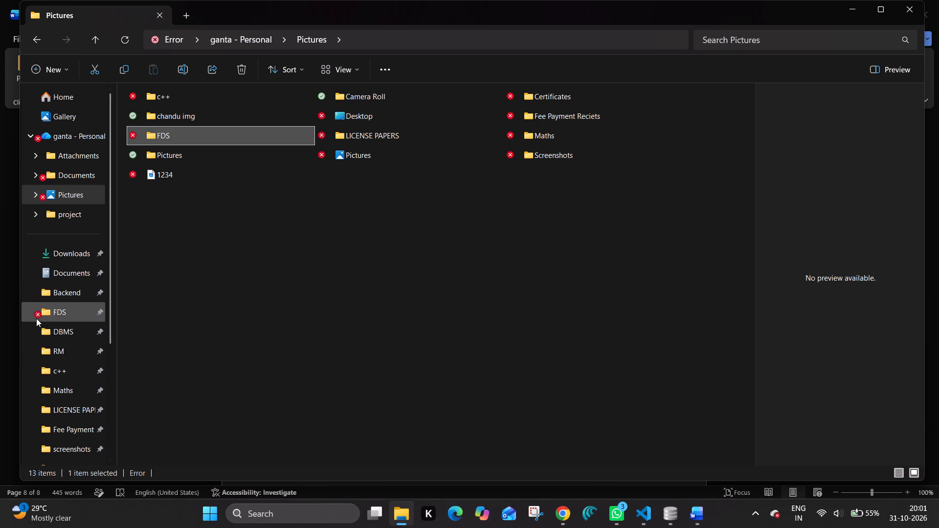
click(39, 317)
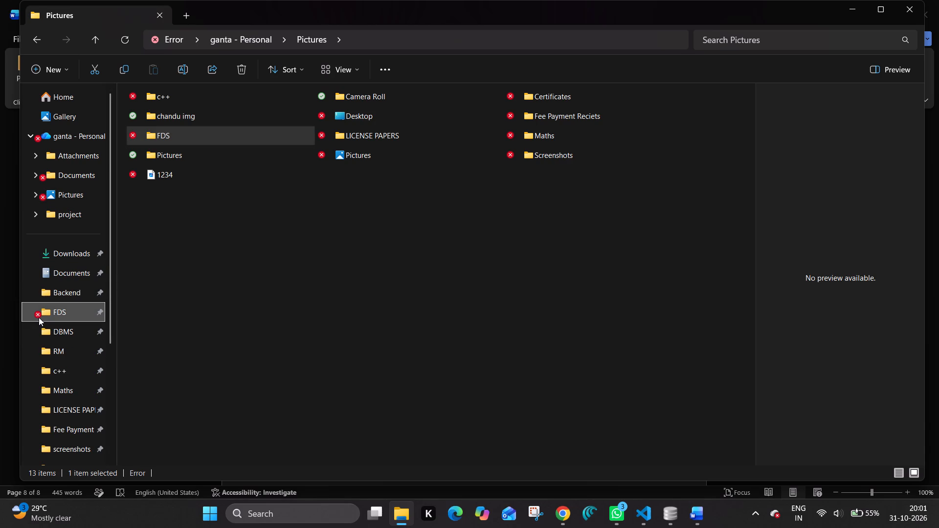
Pin the FDS folder to Start from its Quick access entry.
click(39, 317)
right_click(94, 310)
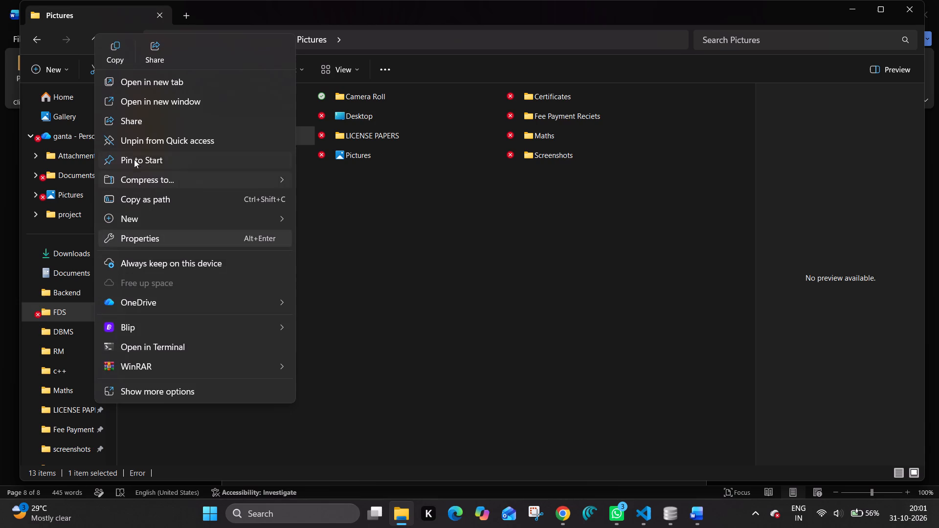
click(138, 158)
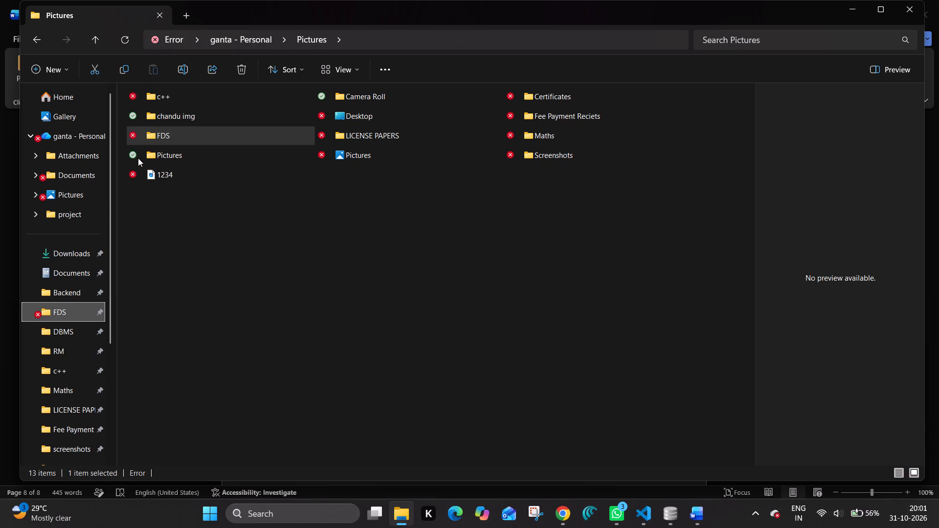
click(185, 311)
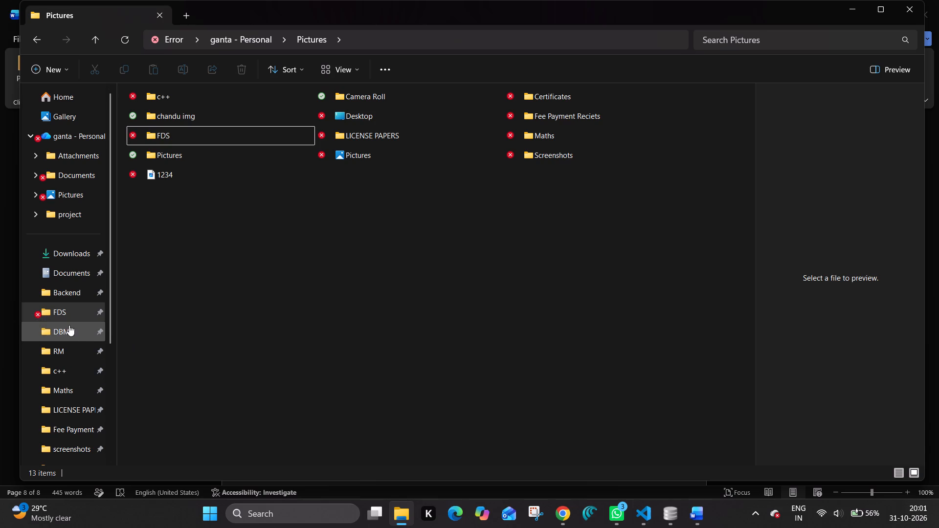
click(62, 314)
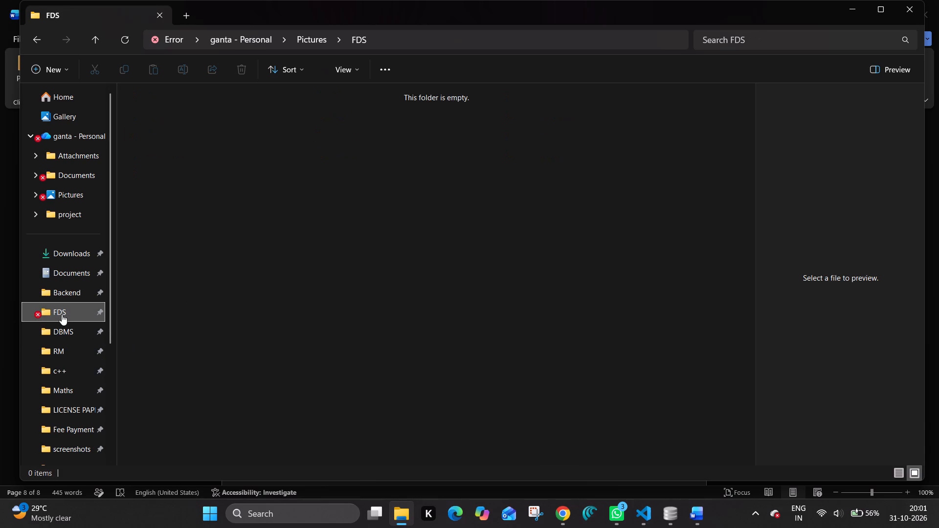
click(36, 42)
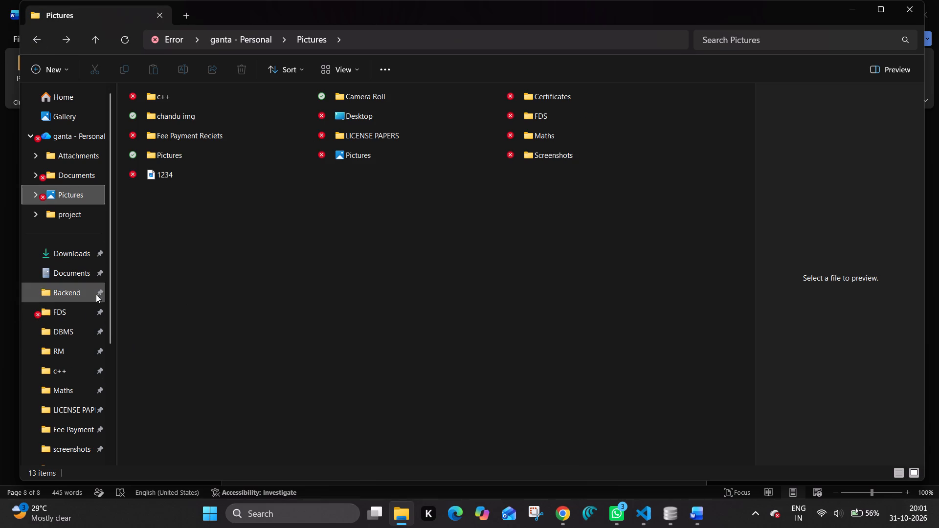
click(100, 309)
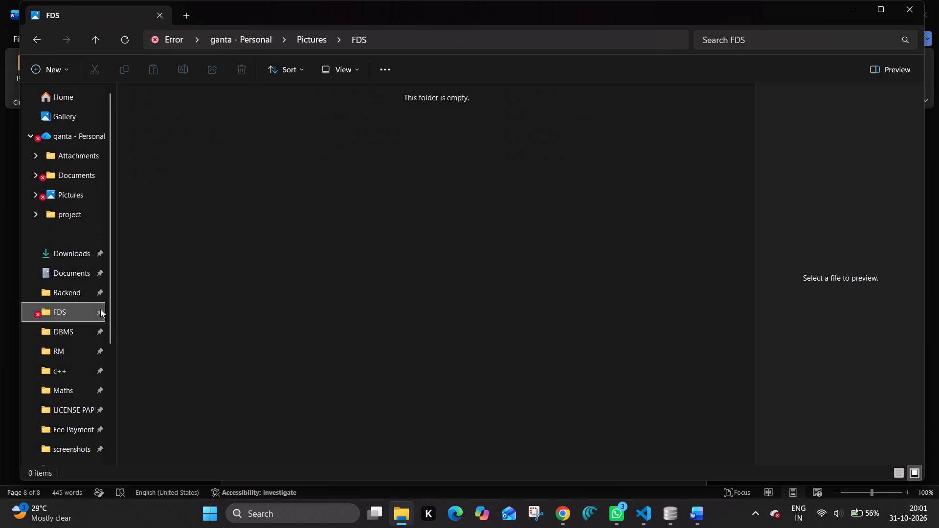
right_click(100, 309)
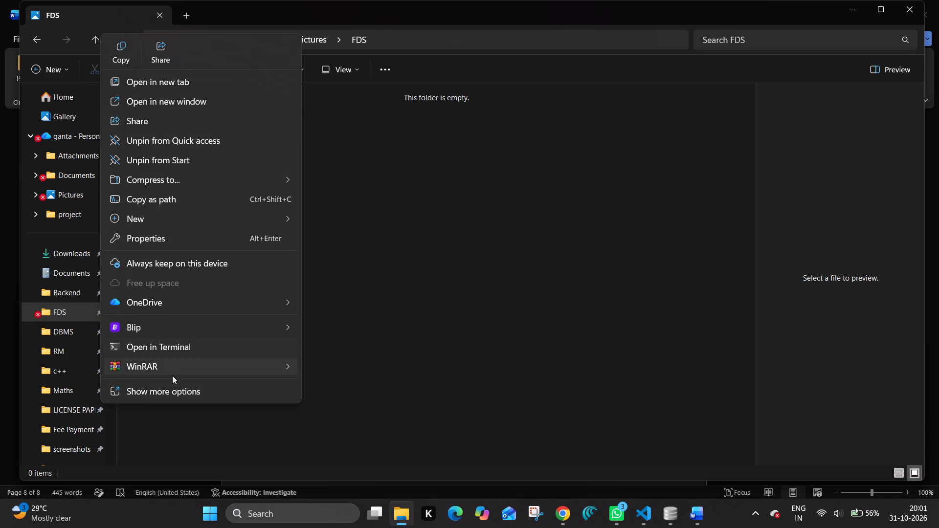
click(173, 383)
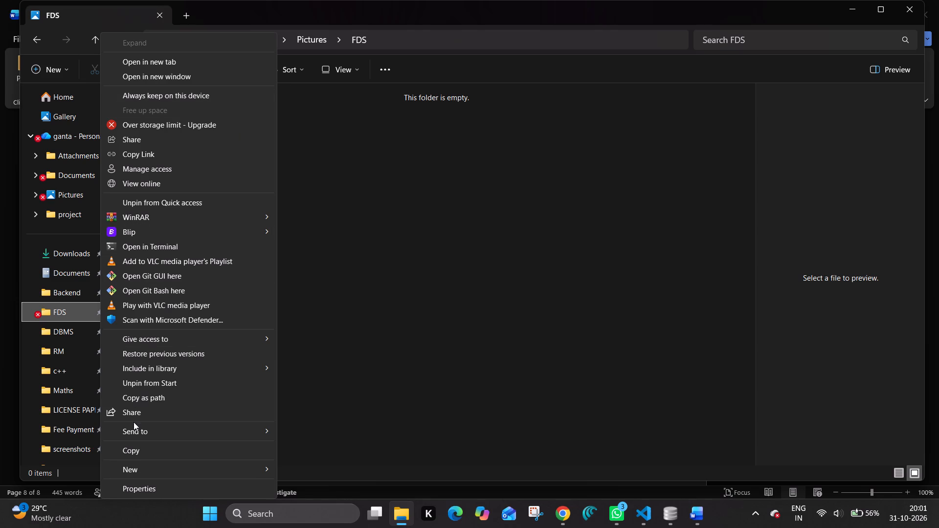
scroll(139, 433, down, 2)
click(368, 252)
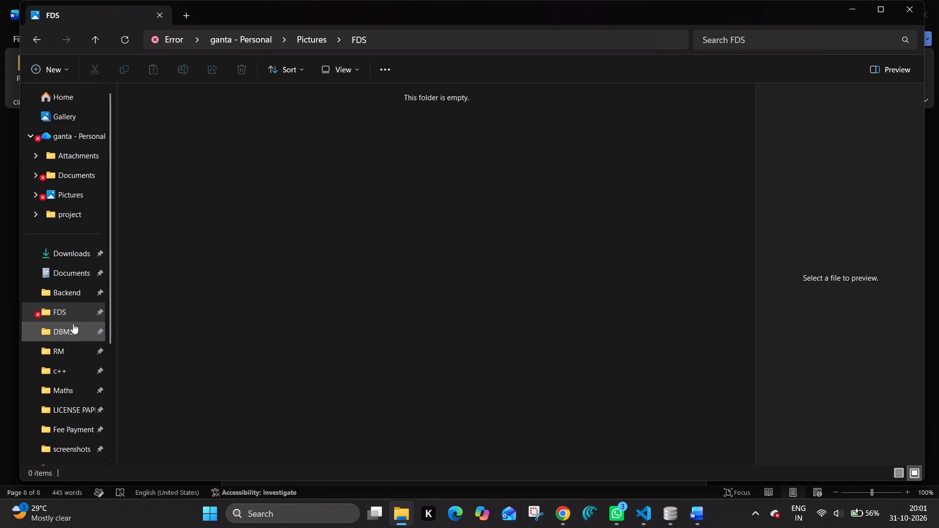
Unpin the FDS folder from Quick access.
click(97, 316)
right_click(97, 316)
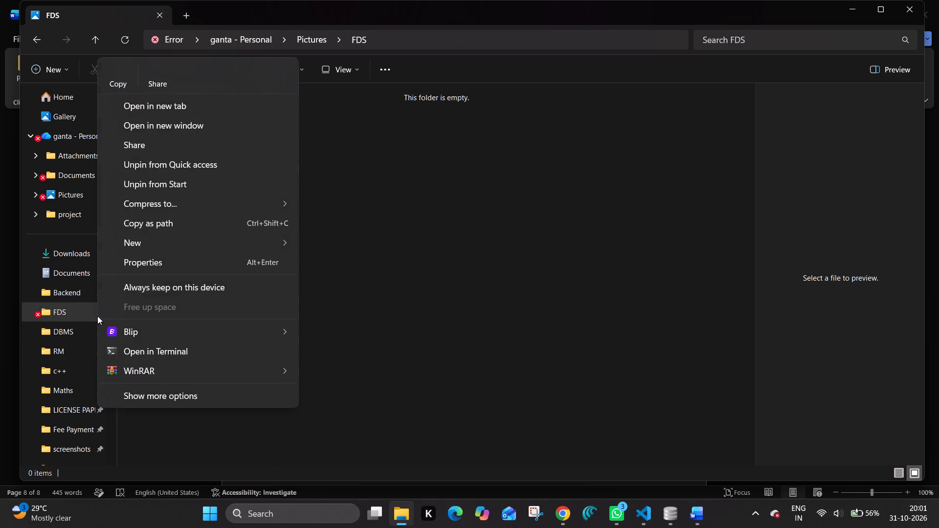
click(136, 164)
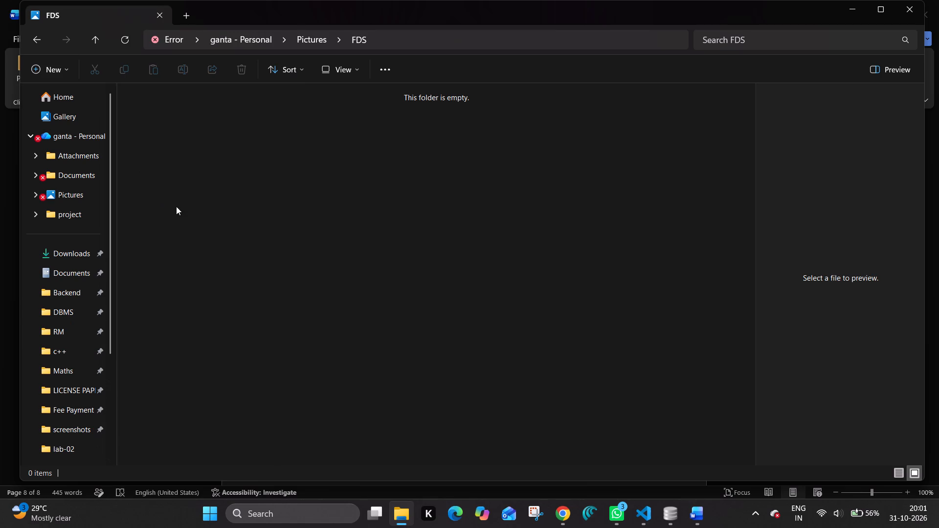
Go back to the OneDrive Pictures folder, delete its FDS folder and accept permanent removal of the online-only folder.
click(34, 37)
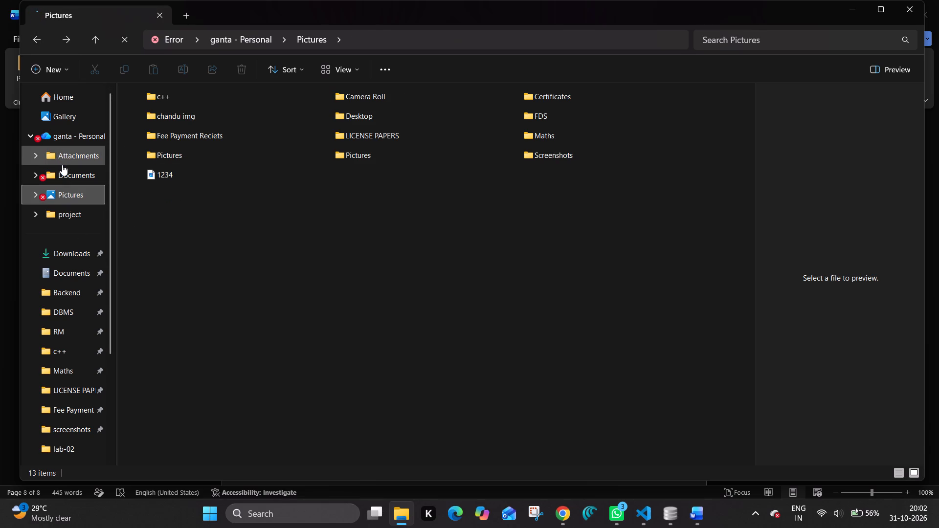
click(532, 119)
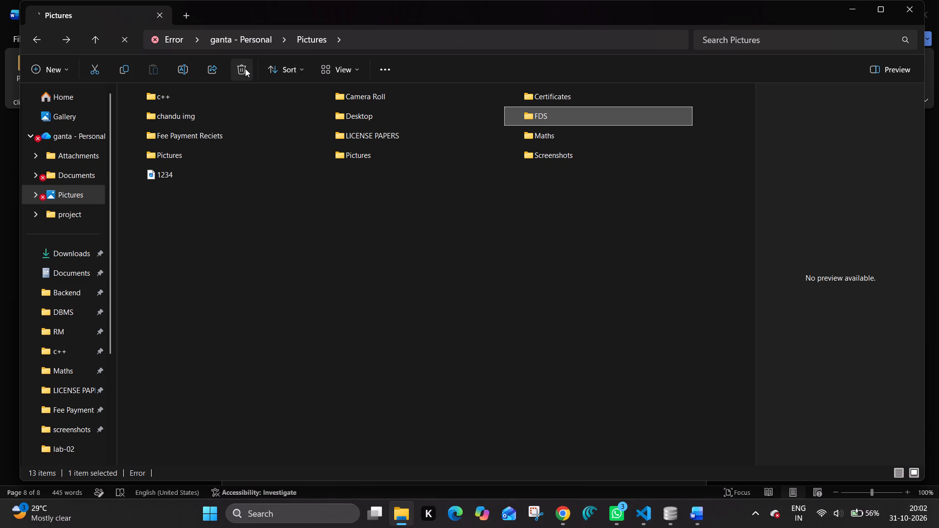
click(242, 71)
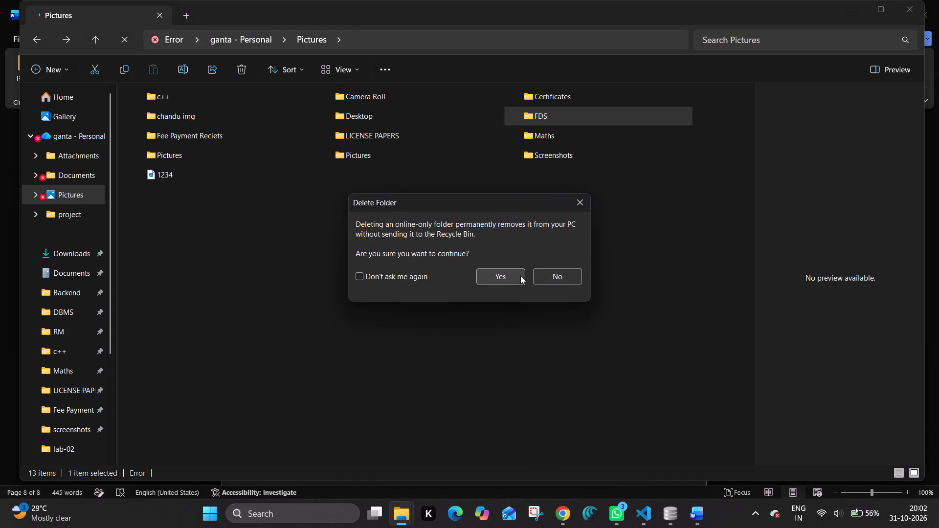
click(520, 276)
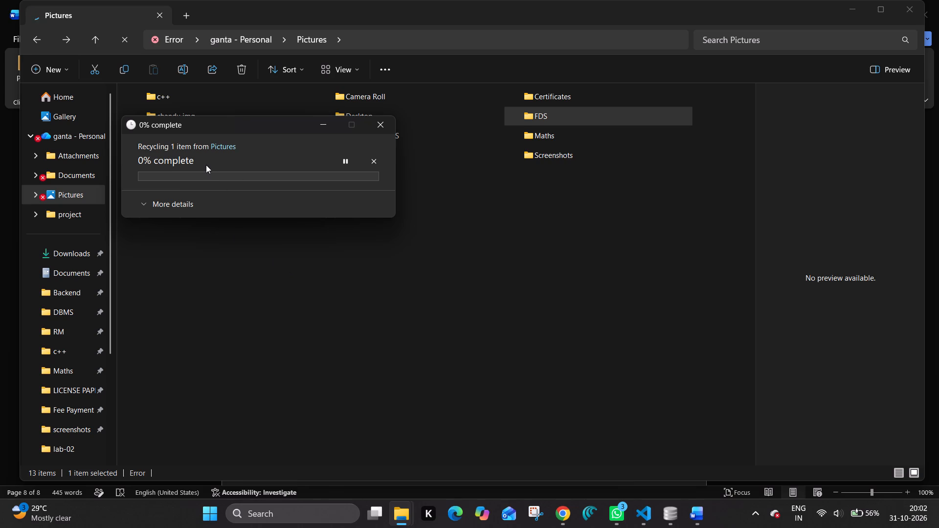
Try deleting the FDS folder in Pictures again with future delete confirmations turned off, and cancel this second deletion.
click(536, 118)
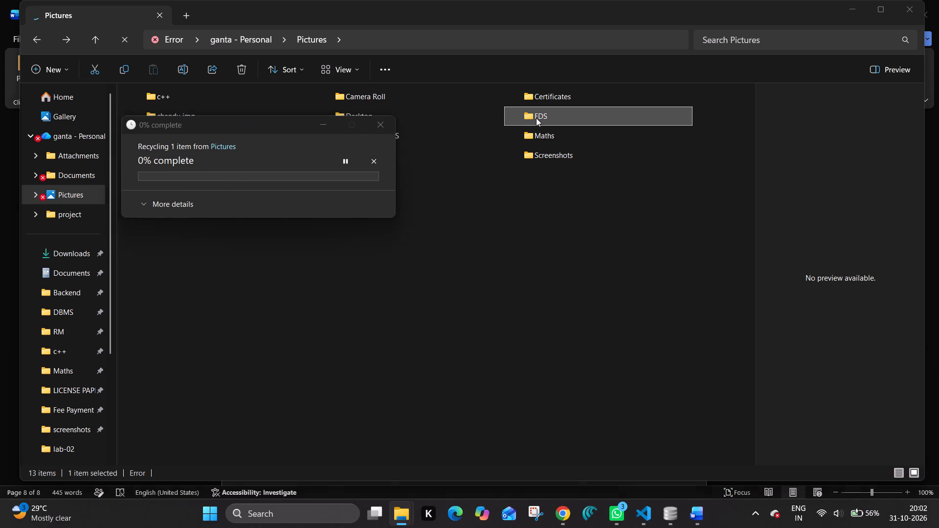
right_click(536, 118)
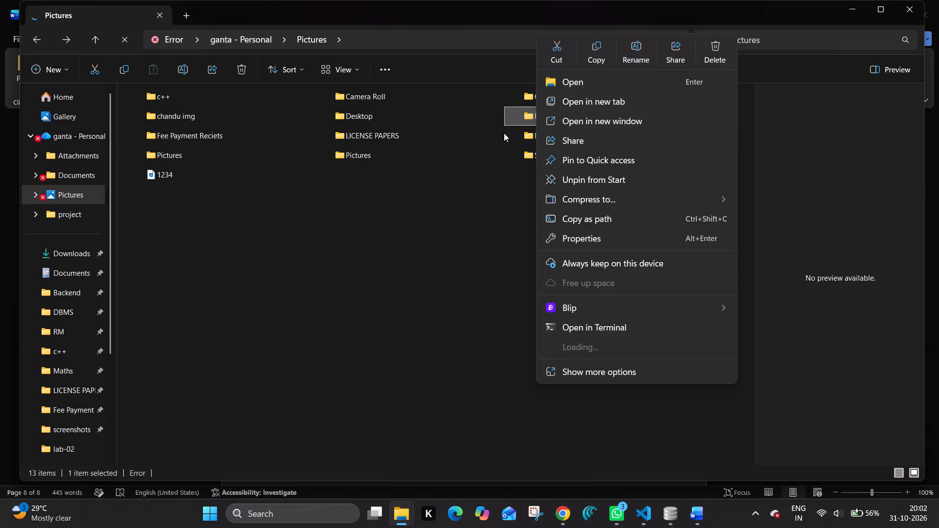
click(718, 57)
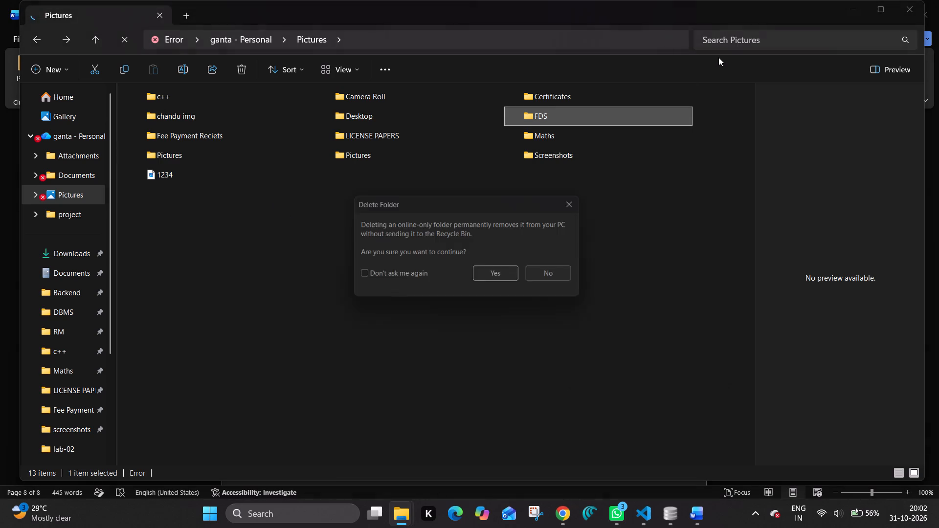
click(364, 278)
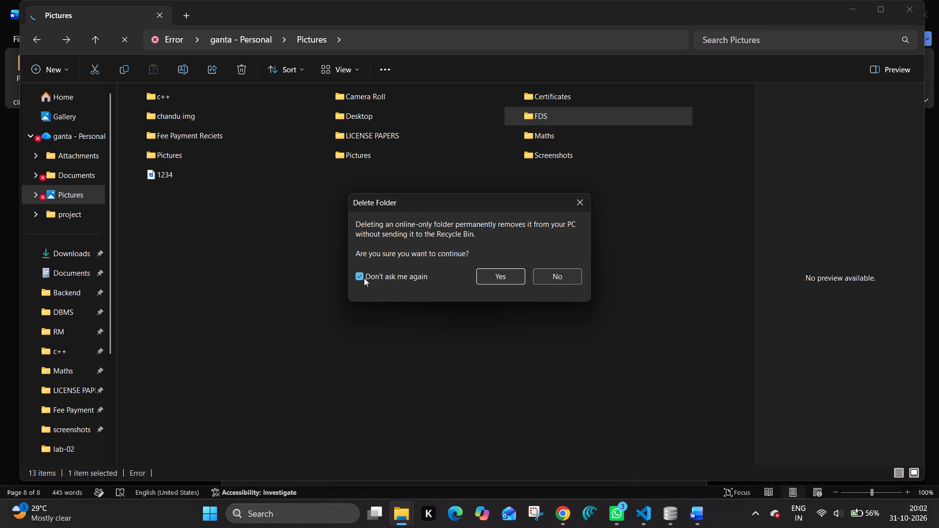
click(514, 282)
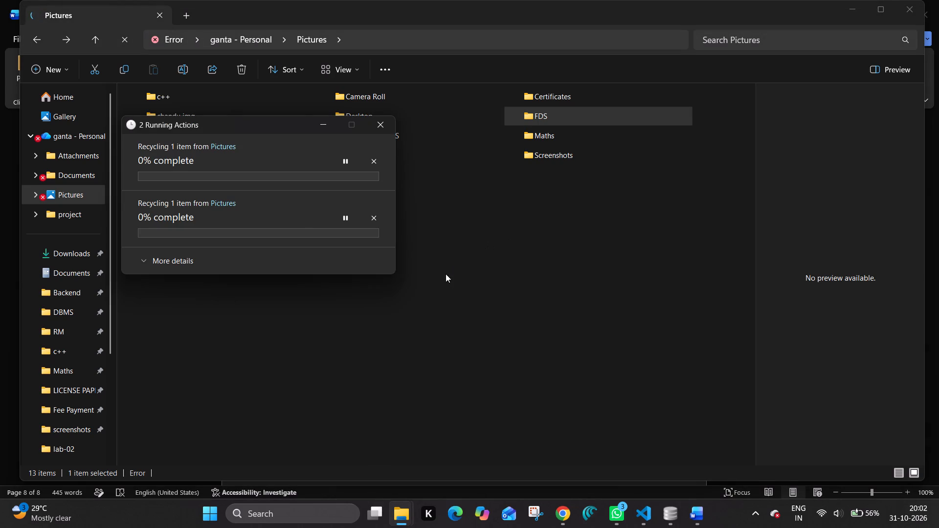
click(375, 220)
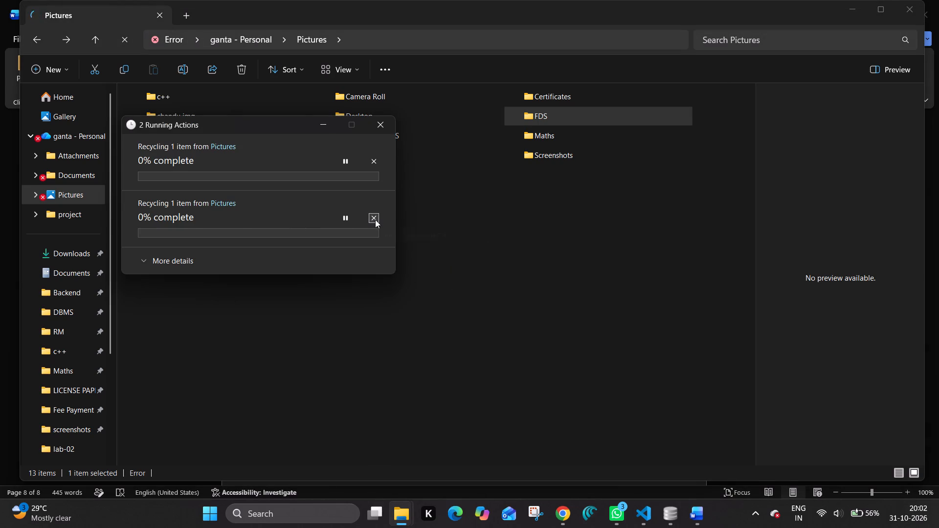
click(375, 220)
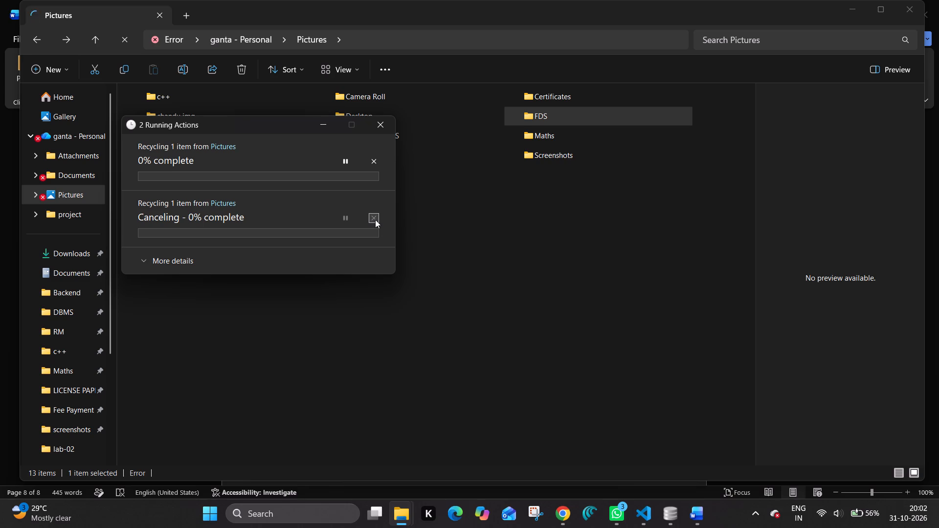
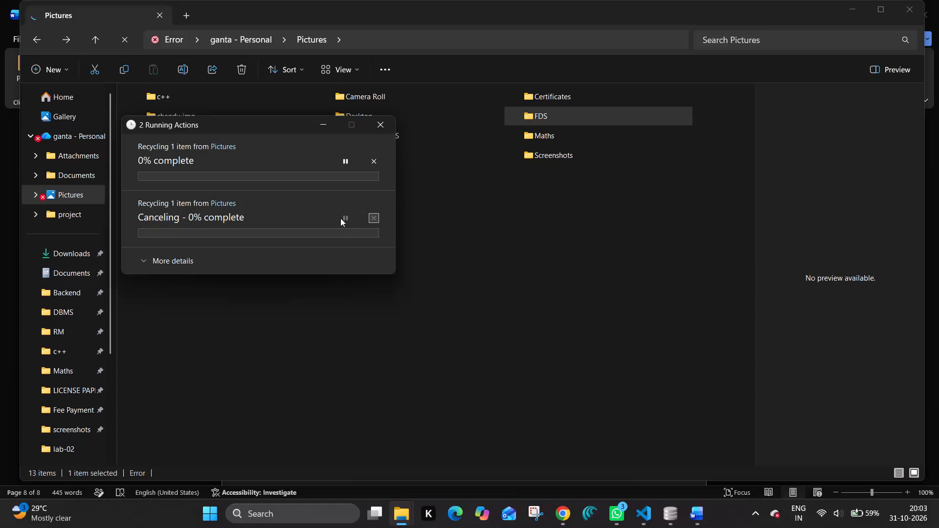
Pause the remaining FDS folder deletion, and cancel all running recycle transfers from Pictures.
click(345, 158)
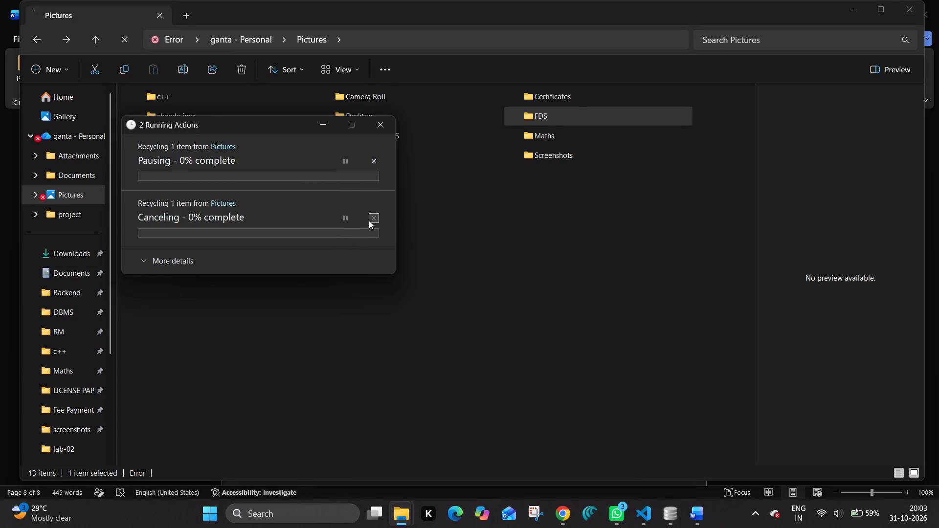
drag(369, 220, 381, 128)
click(381, 128)
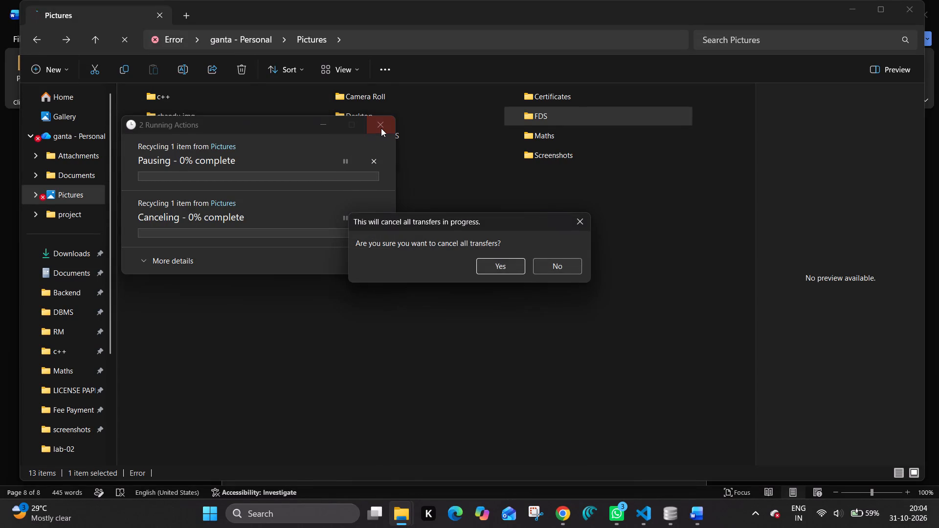
click(487, 261)
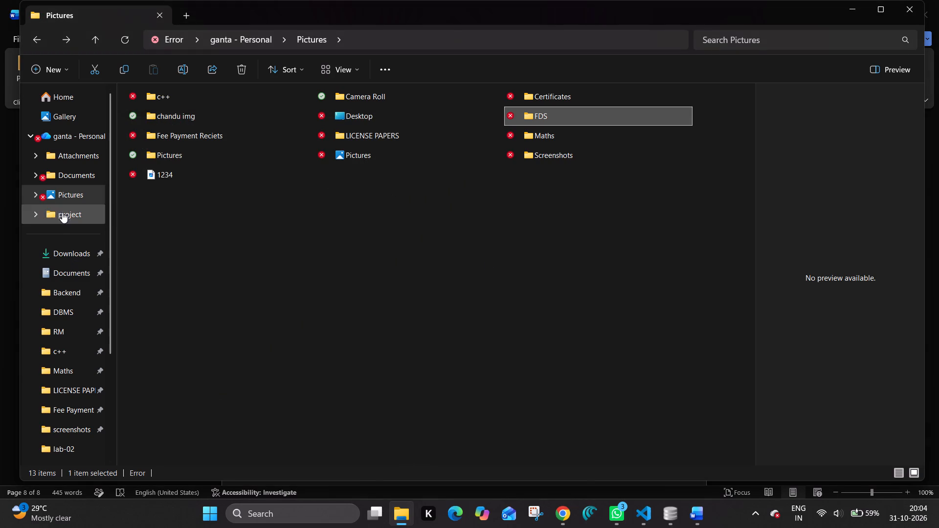
Create a new folder named F-DS in the OneDrive Pictures folder.
click(54, 70)
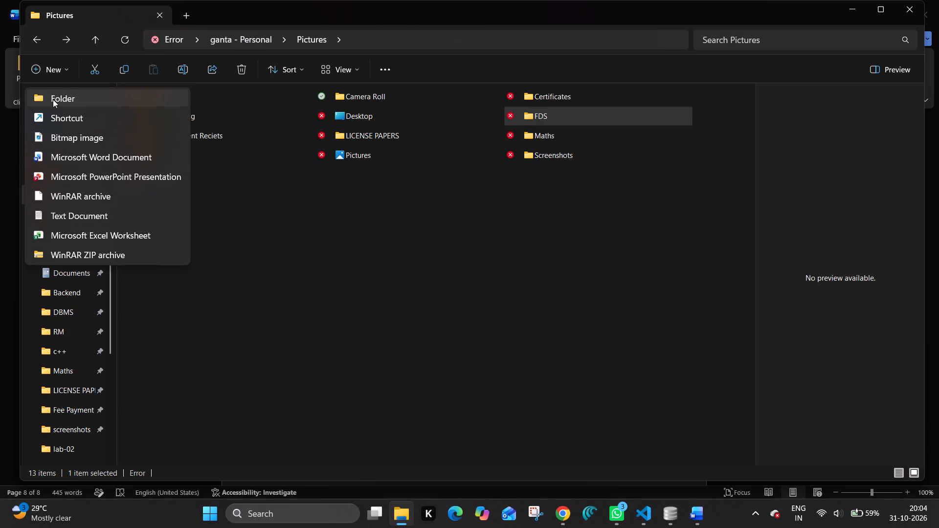
click(53, 99)
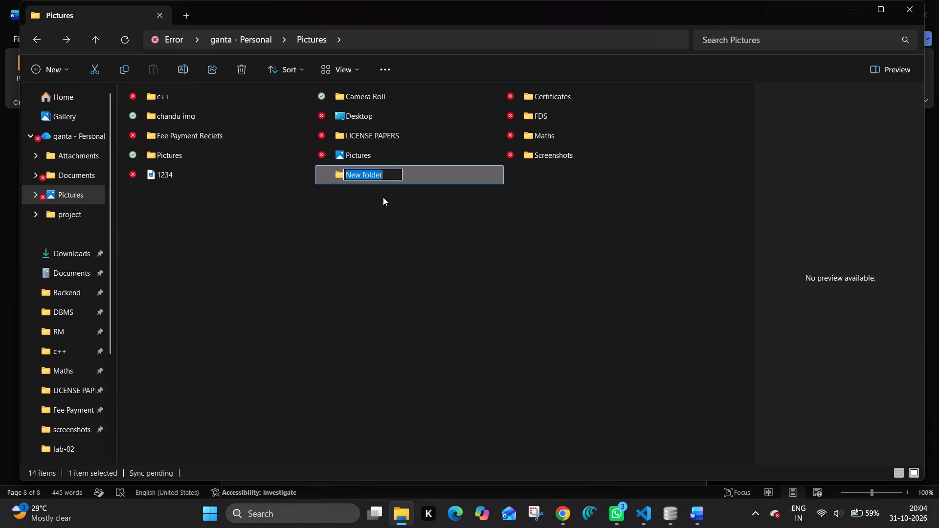
key(BackSpace)
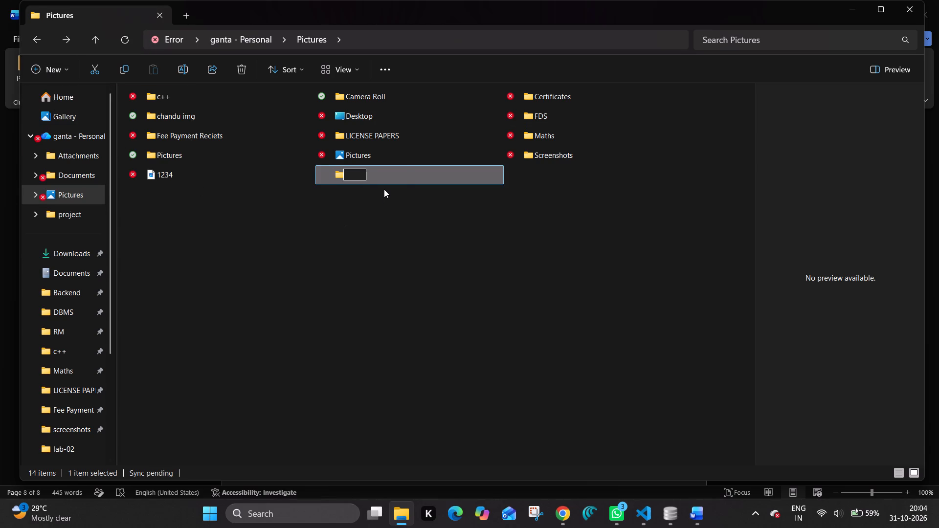
text(FDS)
key(Left)
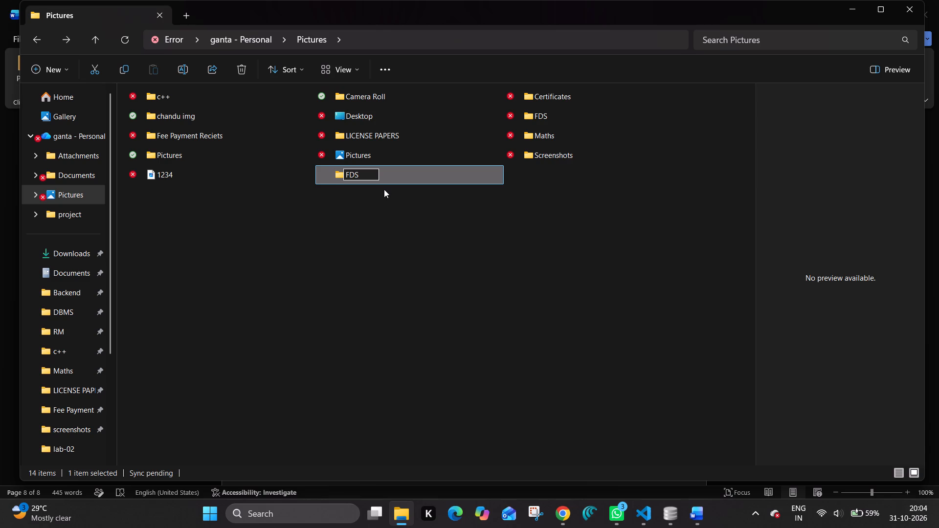
key(Left)
key(minus)
key(Return)
key(Right)
key(Right)
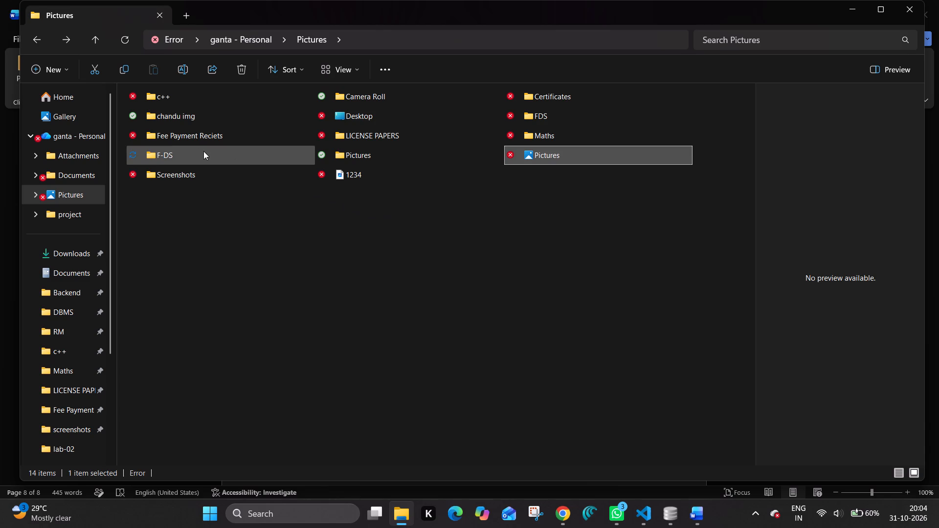
Pin the F-DS folder to Quick access between DBMS and RM.
drag(162, 154, 69, 235)
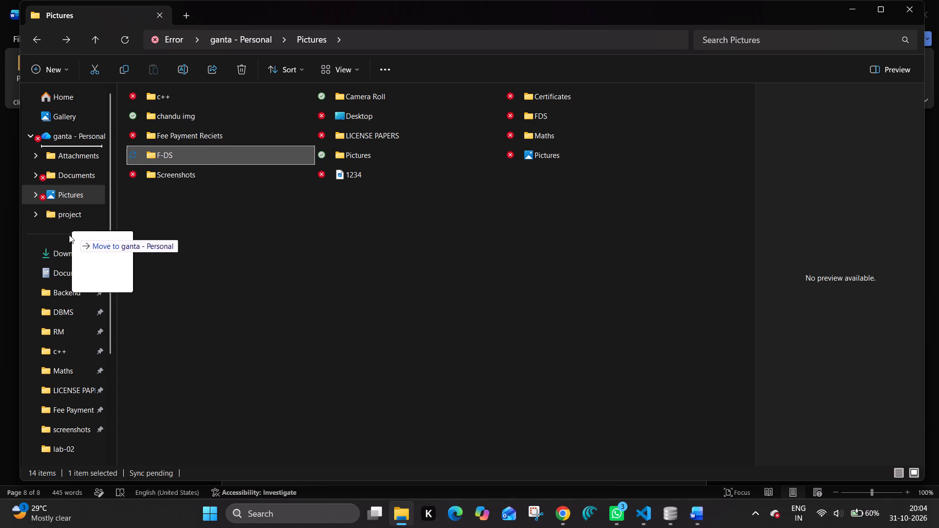
drag(69, 235, 41, 309)
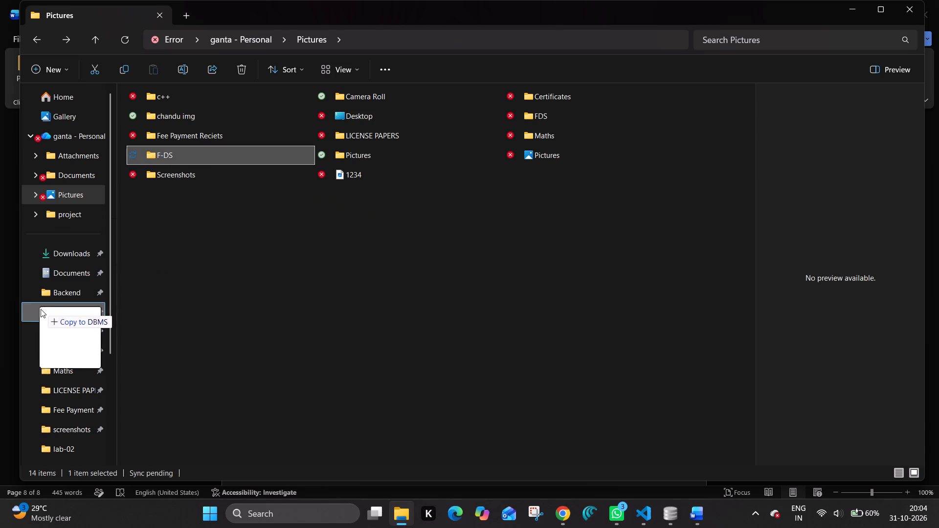
drag(41, 309, 40, 315)
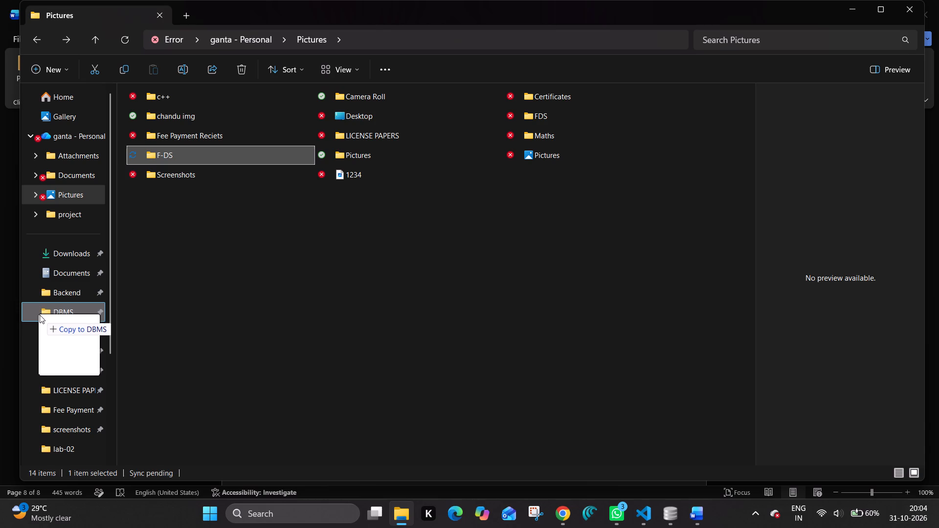
drag(40, 315, 40, 316)
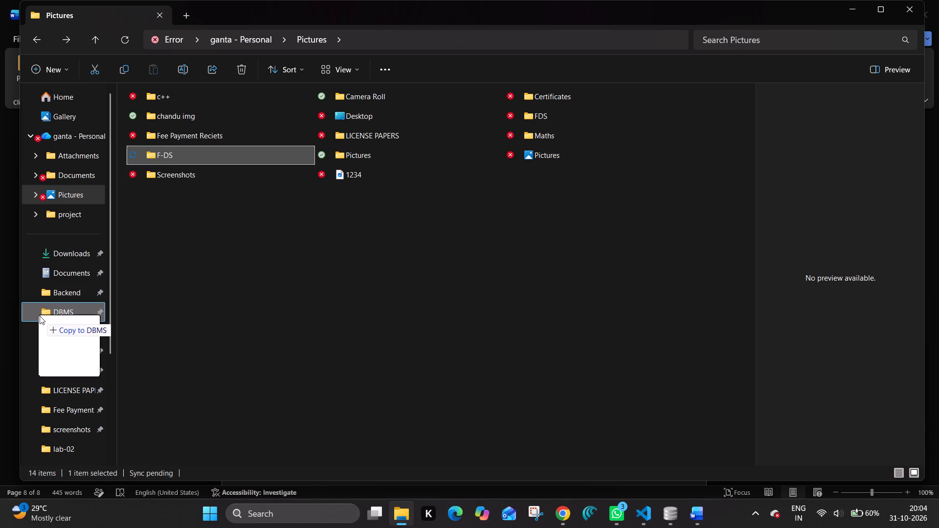
drag(40, 316, 40, 322)
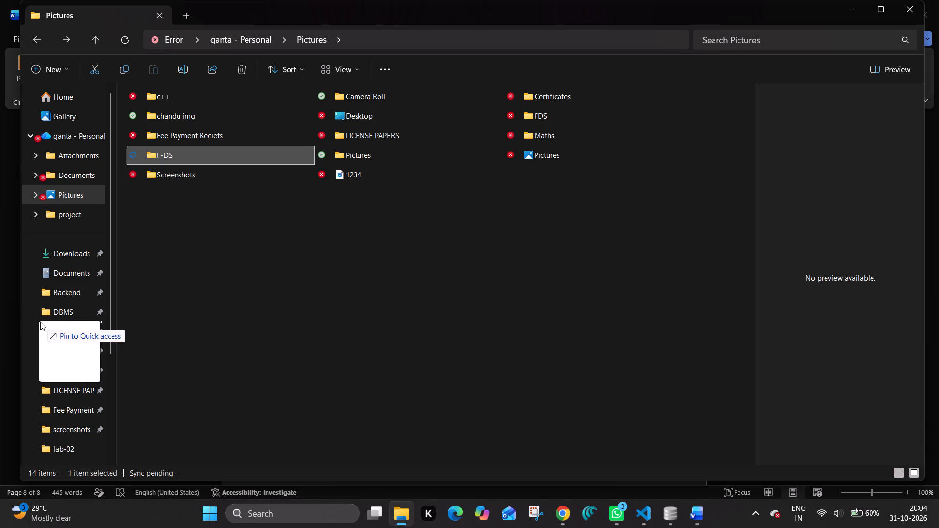
drag(40, 322, 31, 314)
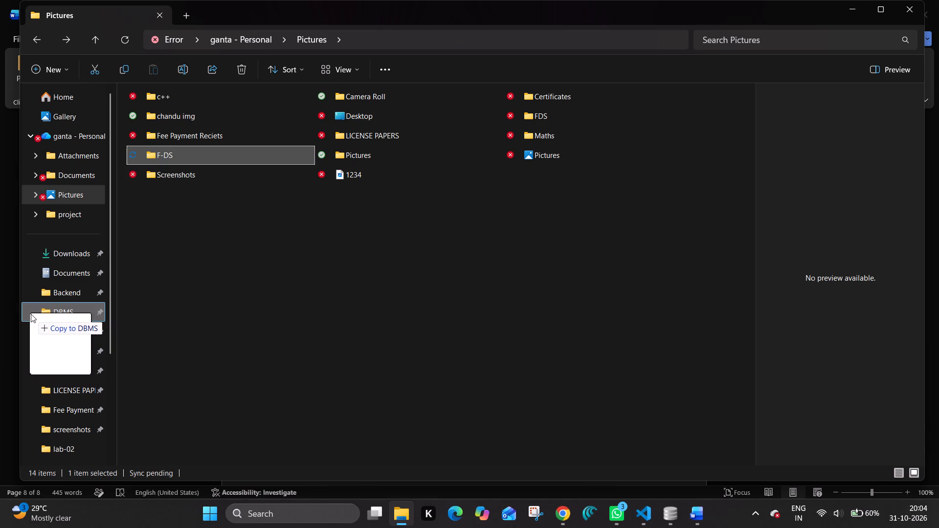
drag(31, 314, 31, 320)
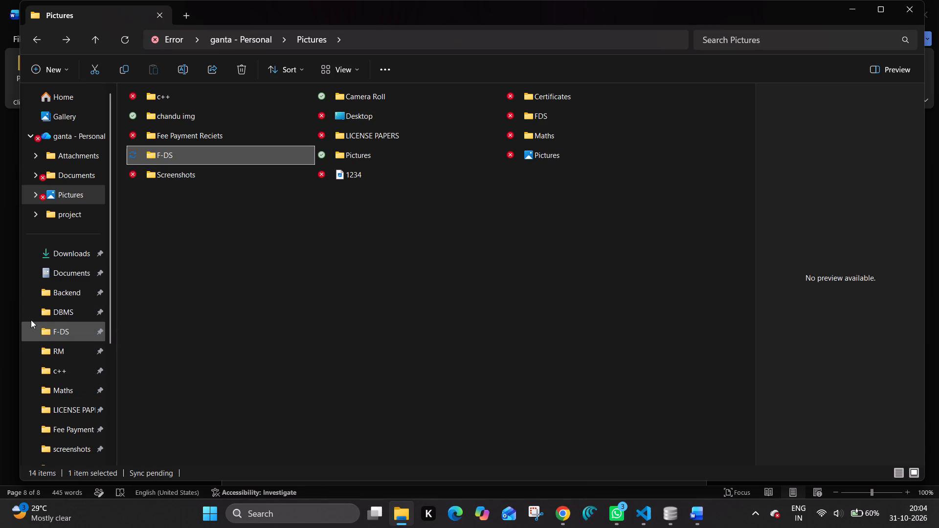
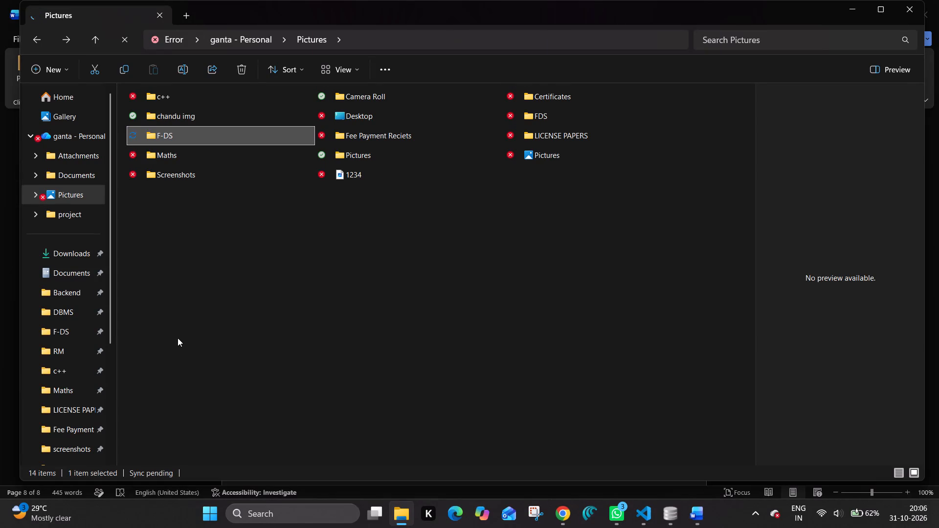
Switch to the Word lab report and review all its pages from the Colab link back to the student details table.
click(938, 495)
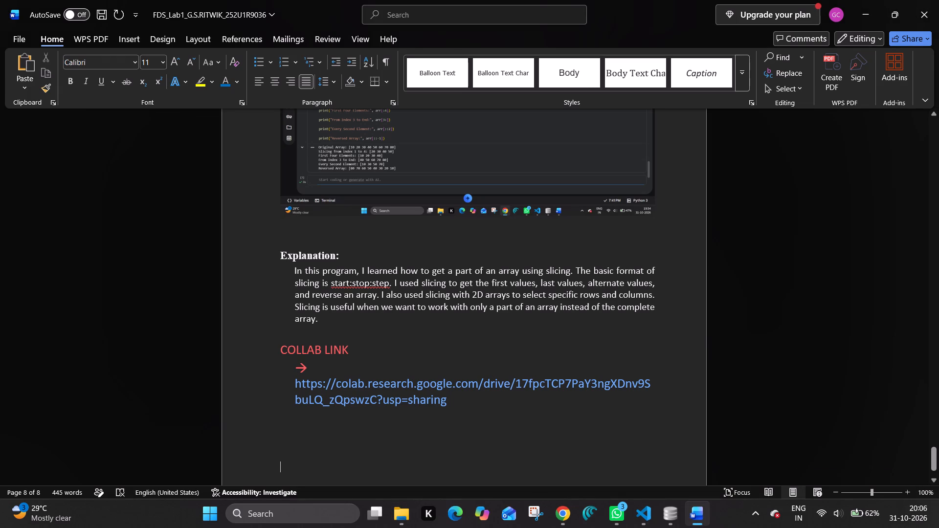
scroll(377, 389, up, 1)
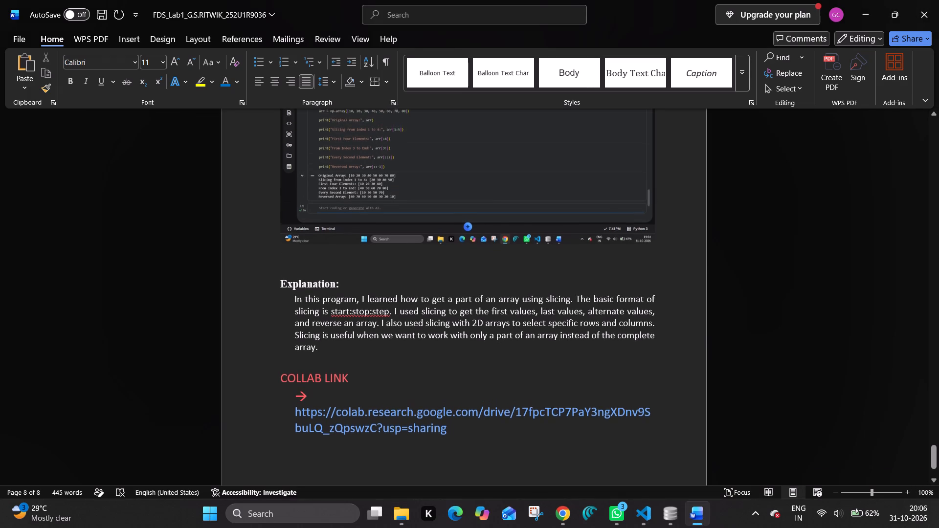
scroll(377, 389, down, 2)
scroll(377, 389, up, 14)
scroll(377, 391, up, 10)
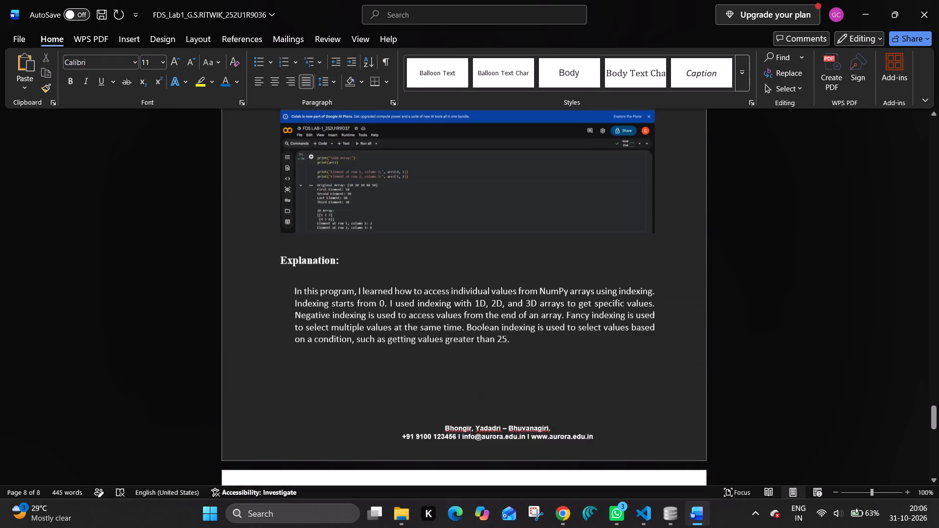
scroll(377, 391, up, 20)
scroll(377, 391, up, 17)
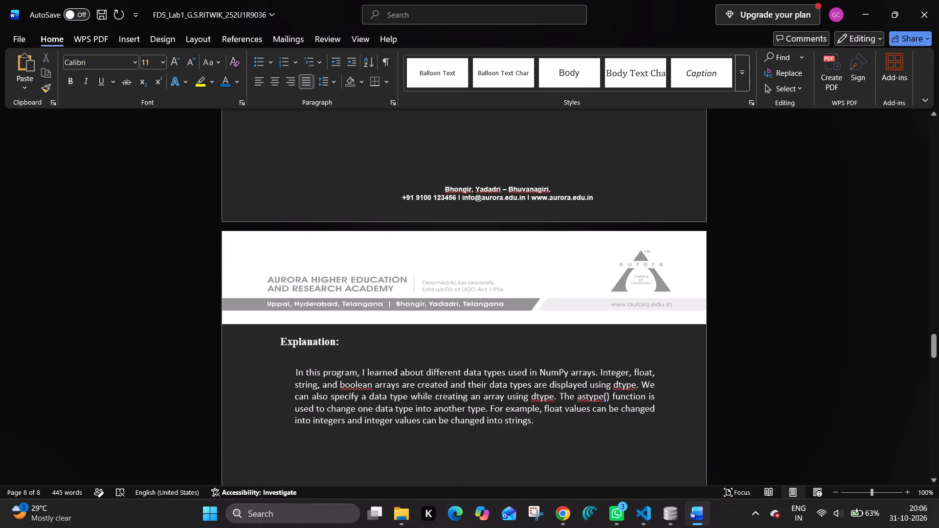
scroll(377, 391, up, 19)
scroll(380, 391, up, 6)
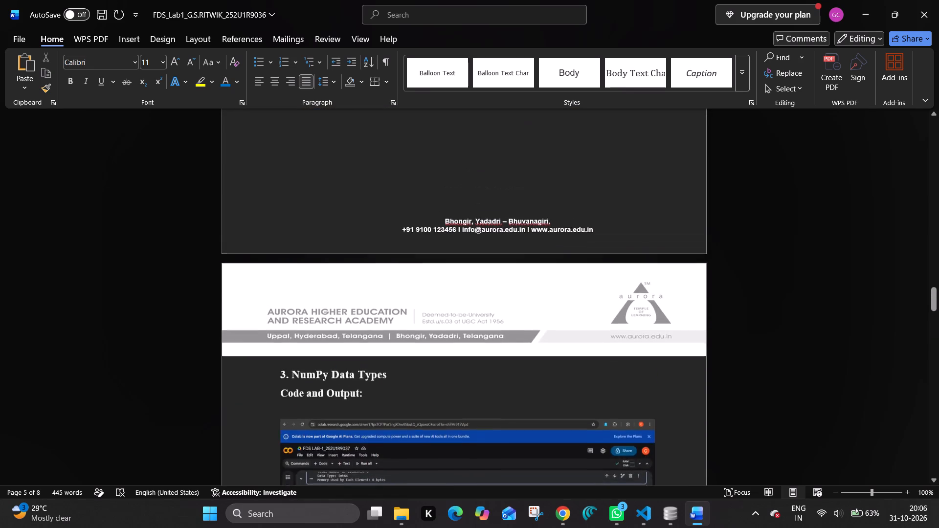
scroll(385, 384, up, 19)
scroll(387, 376, up, 14)
scroll(389, 376, up, 20)
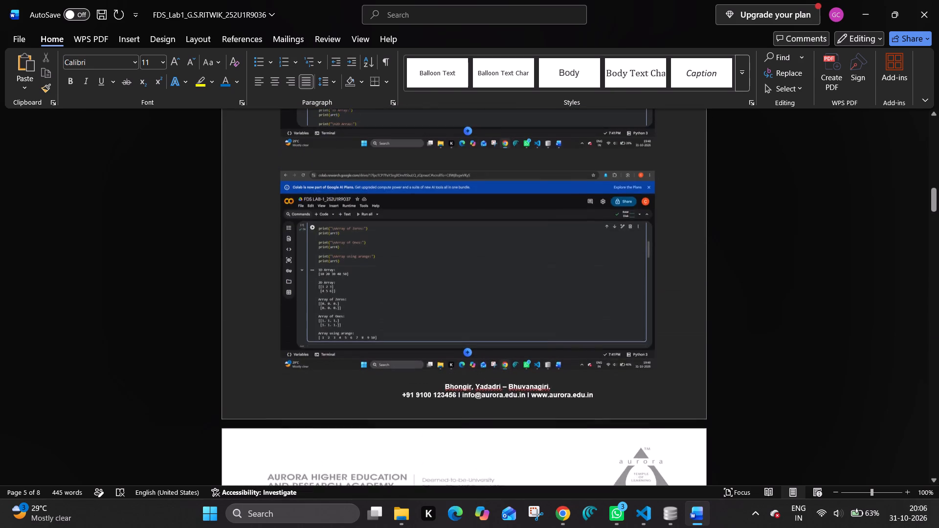
scroll(389, 376, up, 16)
scroll(389, 376, up, 19)
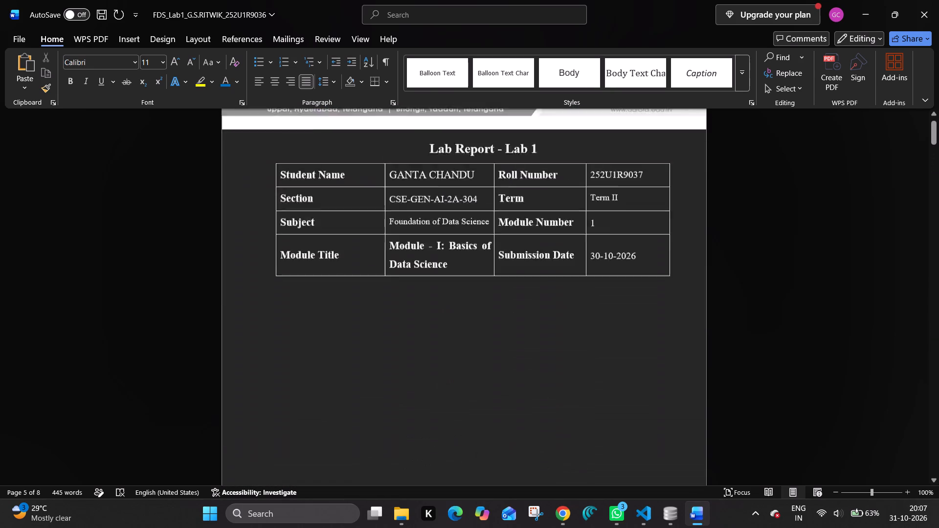
scroll(389, 376, up, 10)
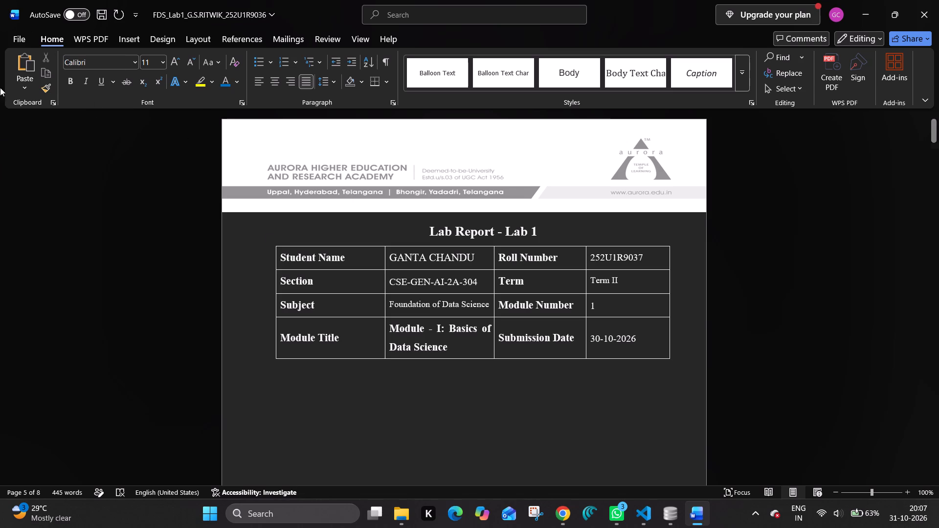
Save the lab report as a PDF named FDS-LAB-1 in the F-DS folder.
click(19, 40)
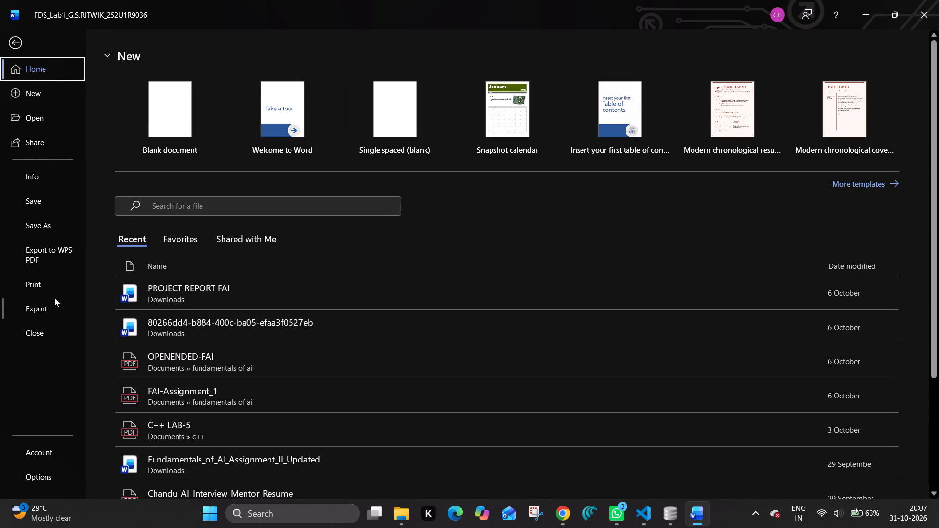
click(47, 233)
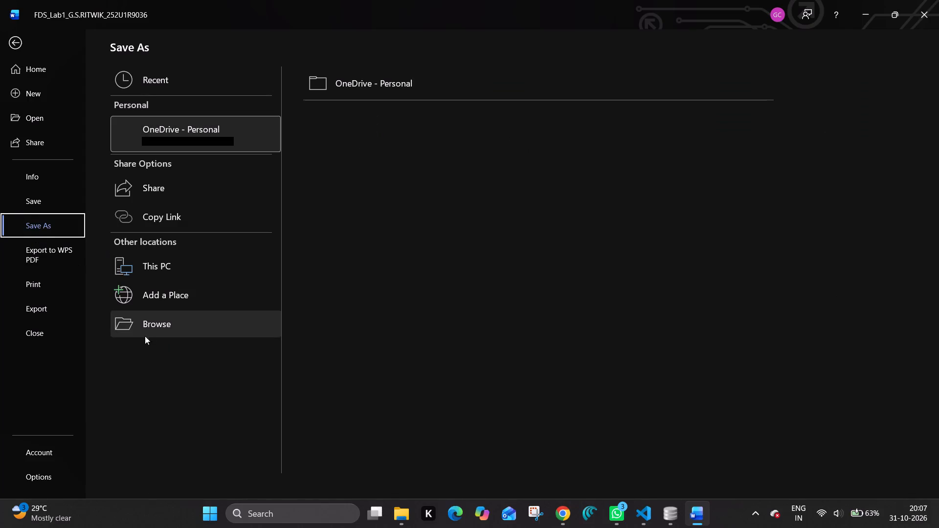
click(140, 328)
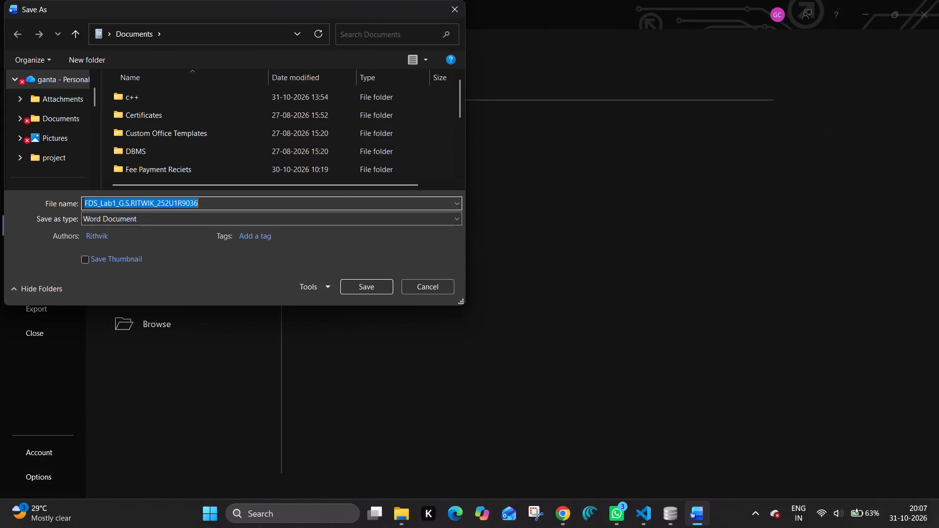
key(BackSpace)
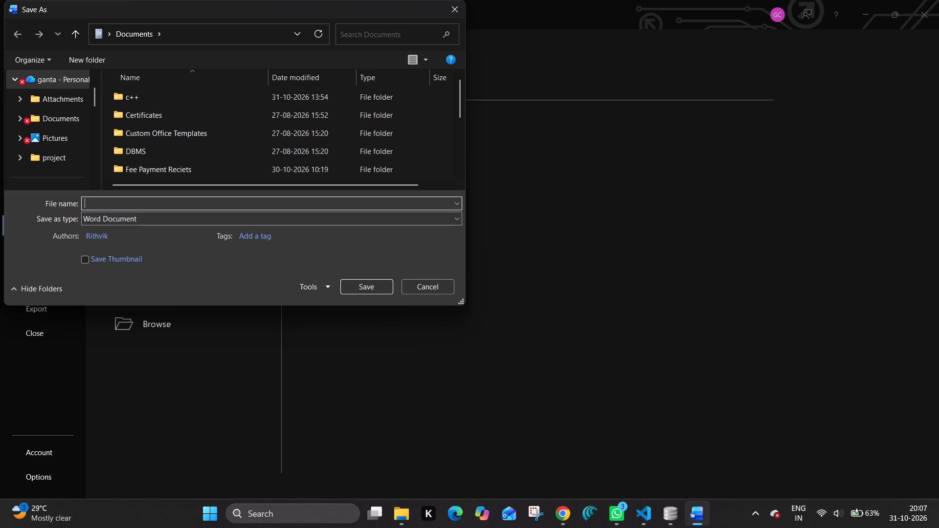
key(f)
text(DS)
text(-LAB-1)
click(188, 215)
click(167, 291)
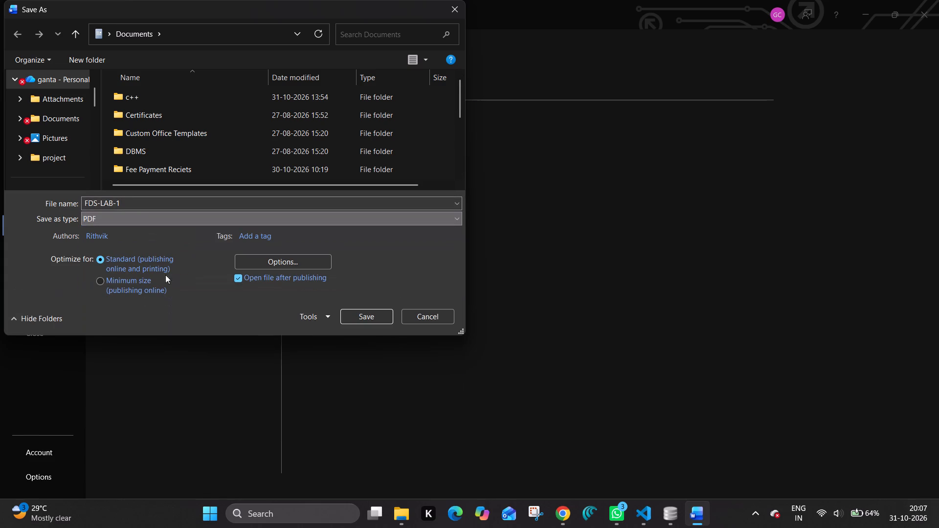
scroll(60, 129, down, 2)
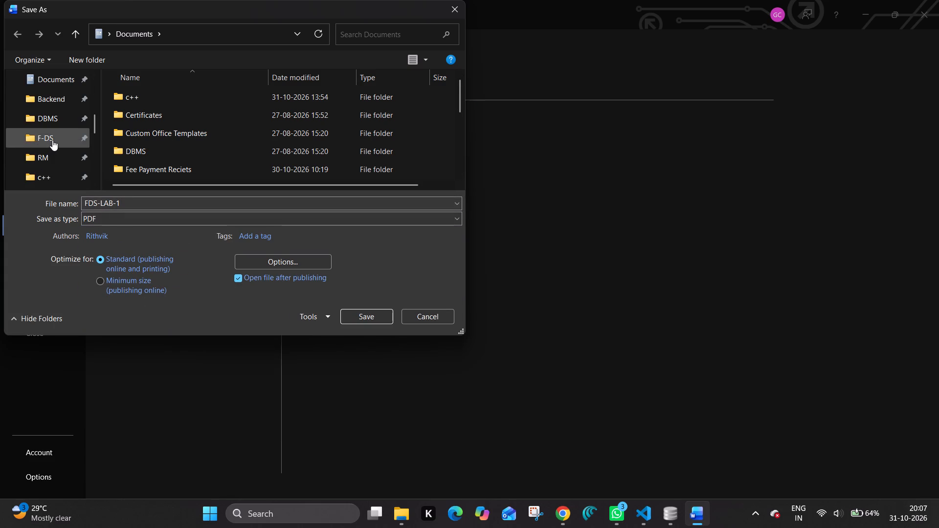
click(52, 140)
click(354, 309)
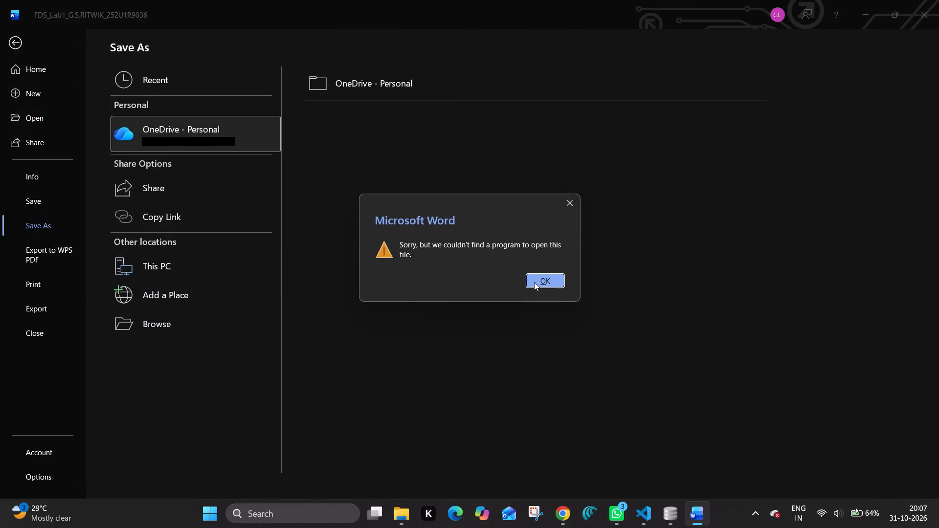
click(534, 282)
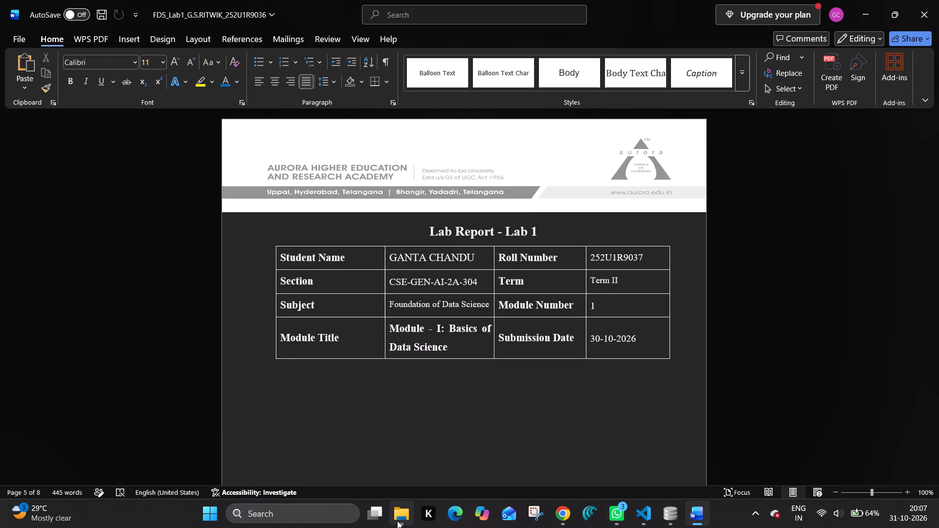
Switch to File Explorer, open the F-DS folder and examine the preview of the FDS-LAB-1 PDF.
click(397, 521)
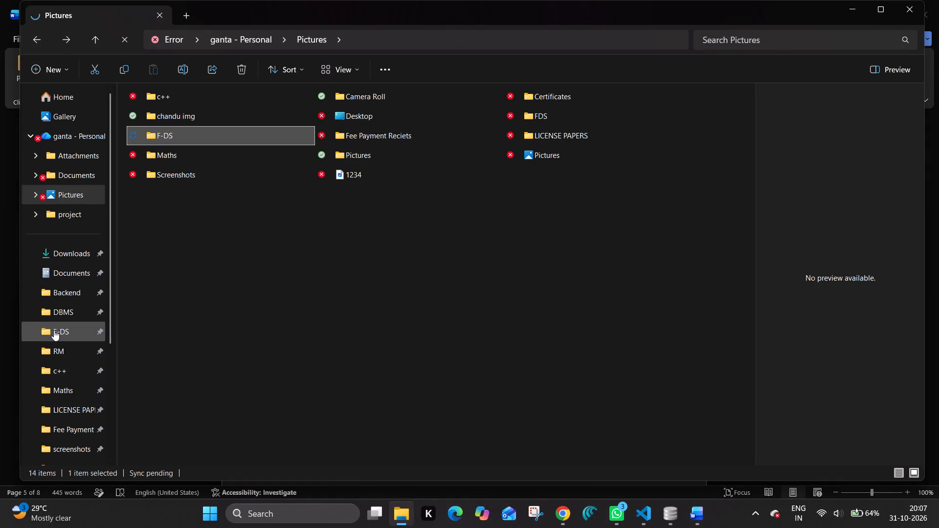
click(54, 330)
click(155, 131)
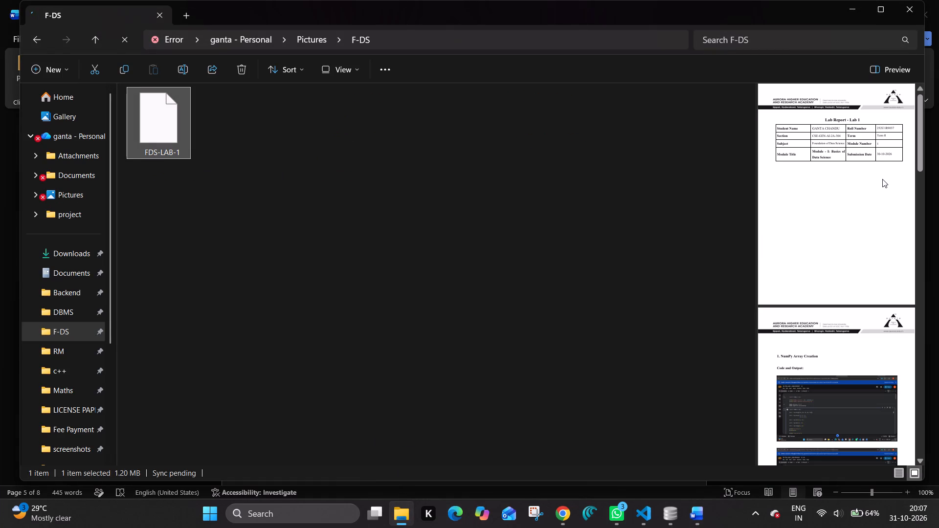
scroll(880, 200, down, 5)
scroll(877, 200, up, 3)
scroll(792, 207, down, 4)
scroll(792, 209, up, 2)
scroll(848, 307, down, 2)
scroll(819, 333, down, 5)
scroll(819, 335, up, 4)
click(800, 474)
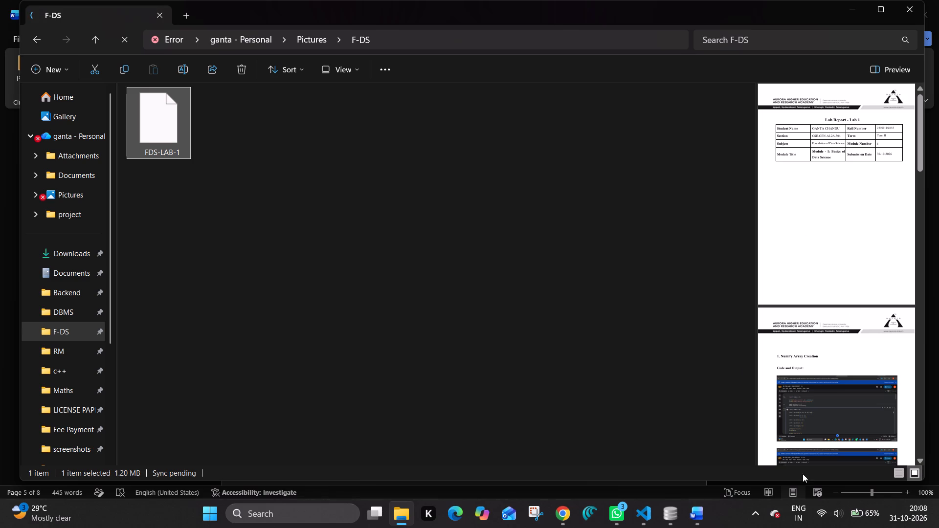
scroll(879, 350, down, 4)
scroll(863, 314, down, 2)
click(416, 285)
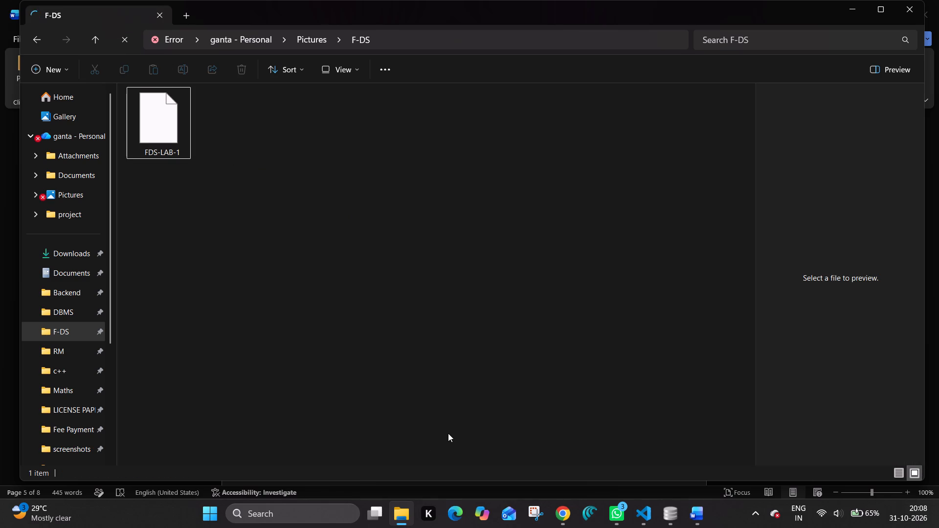
Reload the F-DS folder by way of other pinned folders, and check the FDS-LAB-1 PDF preview through to the Colab link.
click(56, 297)
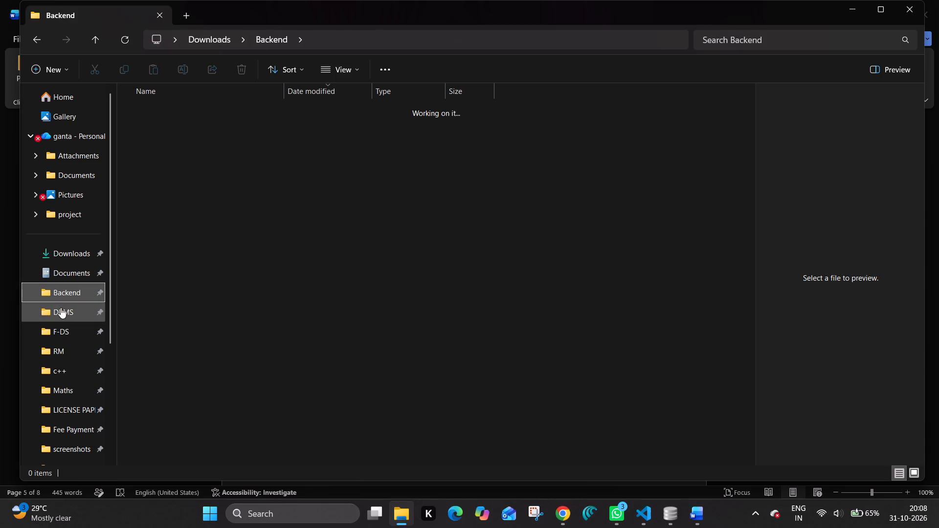
click(61, 308)
click(63, 325)
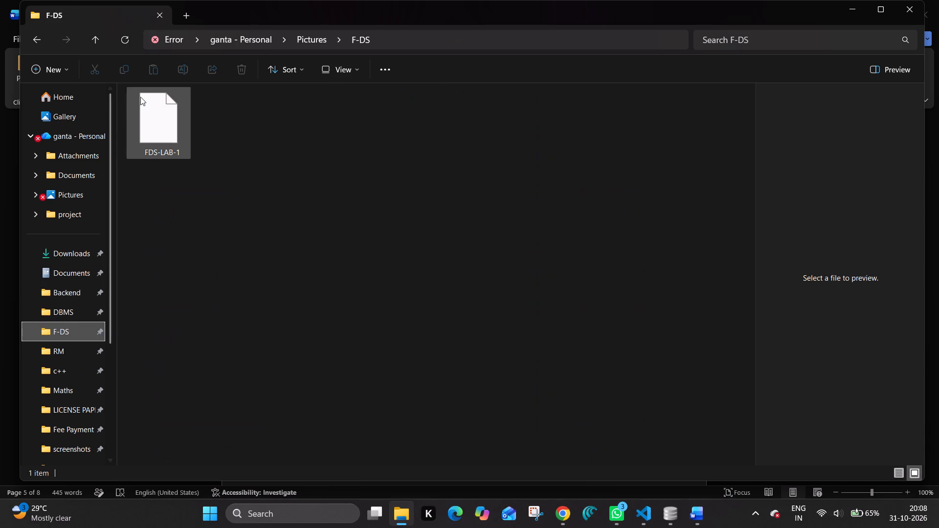
click(166, 127)
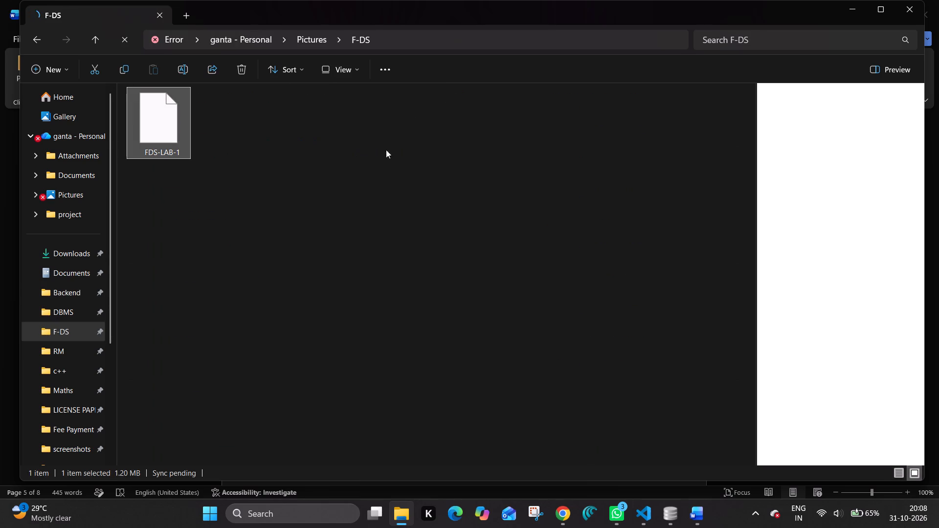
scroll(874, 213, down, 6)
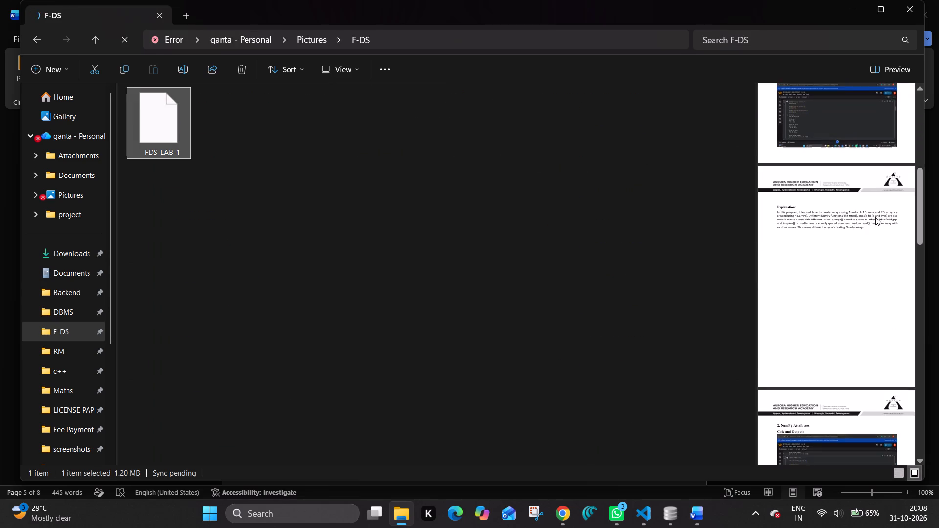
scroll(875, 218, down, 11)
scroll(877, 224, down, 18)
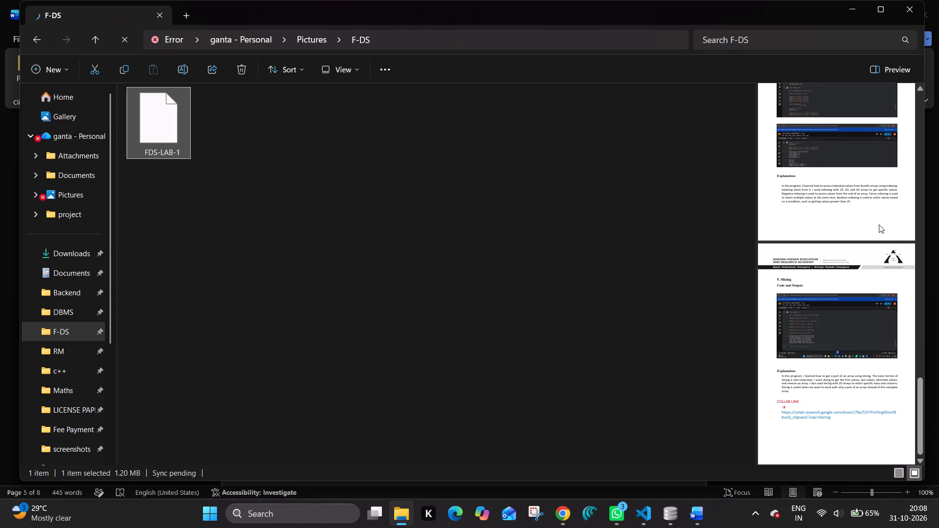
scroll(879, 224, up, 4)
scroll(879, 224, down, 7)
scroll(879, 224, up, 9)
scroll(879, 224, down, 9)
scroll(875, 244, up, 9)
scroll(874, 251, down, 9)
Close File Explorer and close the Word lab report without saving its changes.
click(905, 2)
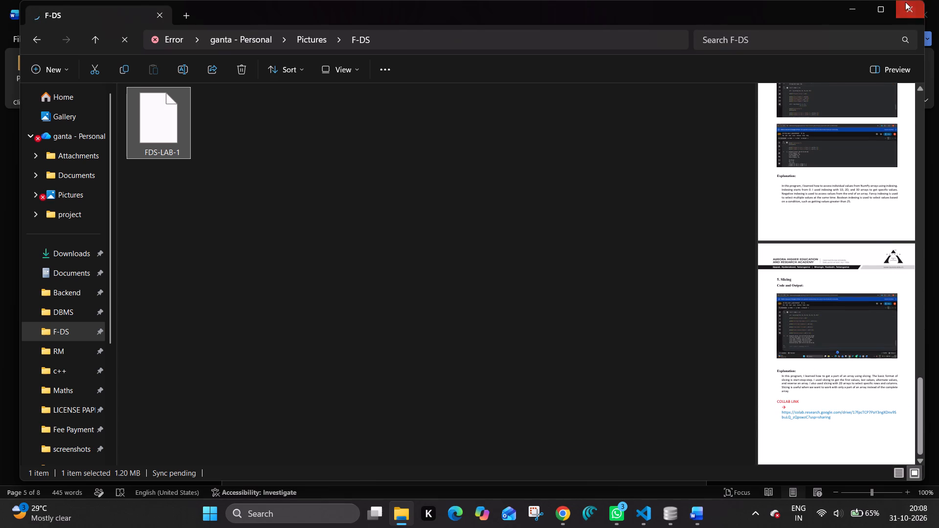
click(932, 14)
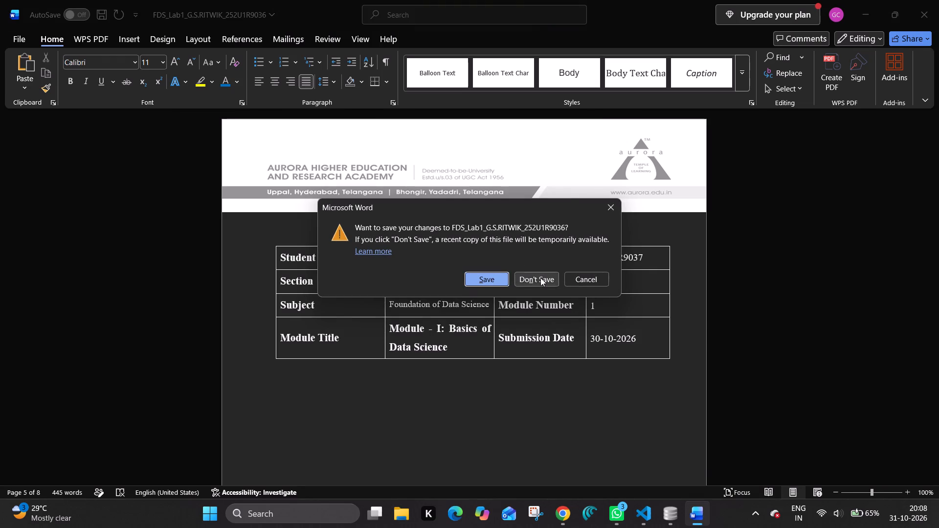
click(540, 278)
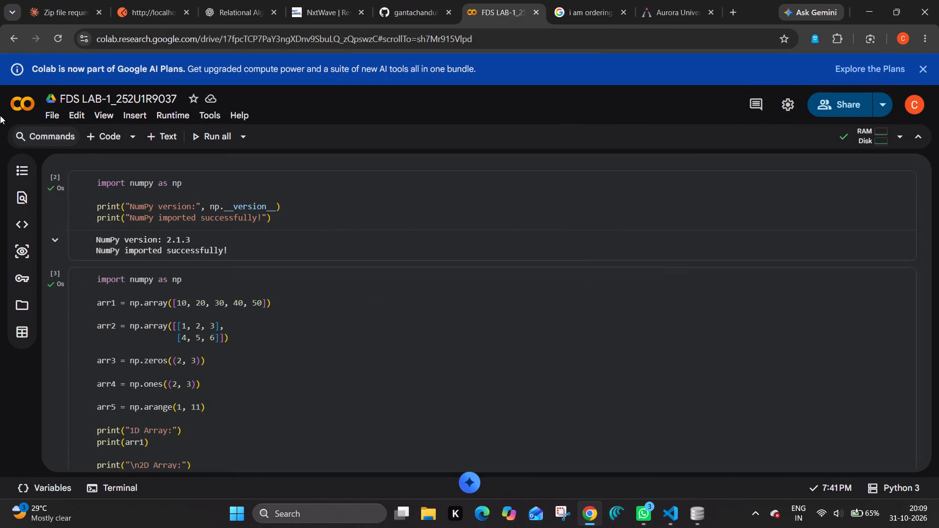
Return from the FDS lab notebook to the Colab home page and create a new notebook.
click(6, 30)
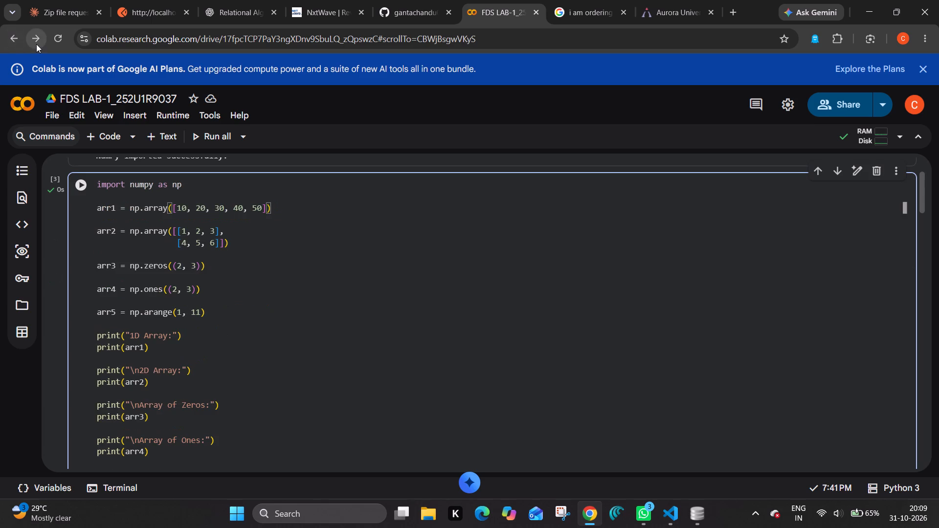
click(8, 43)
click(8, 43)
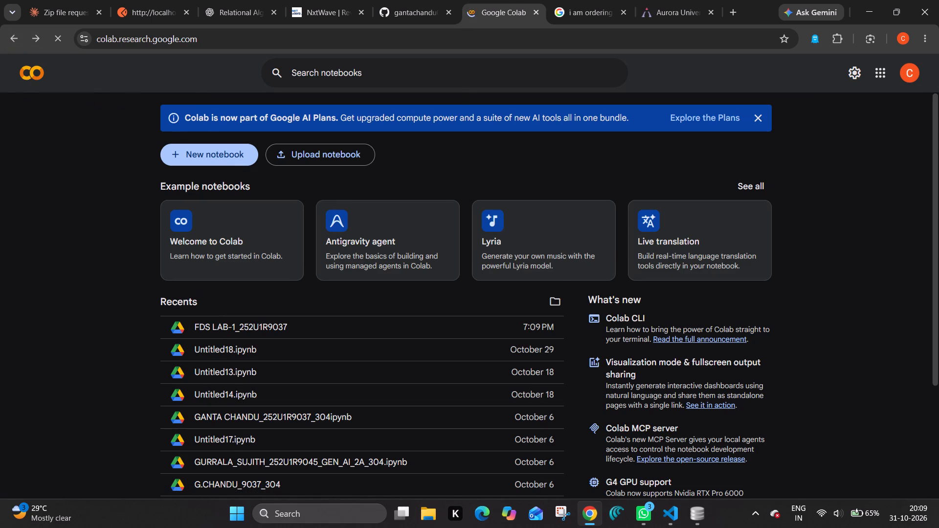
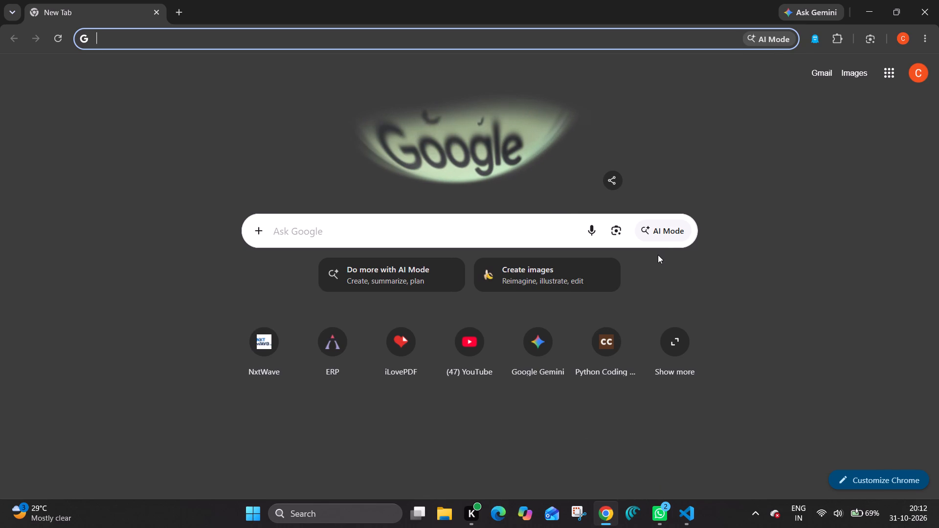
Open the Google Colab site, colab.research.google.com, in the empty new tab.
key(g)
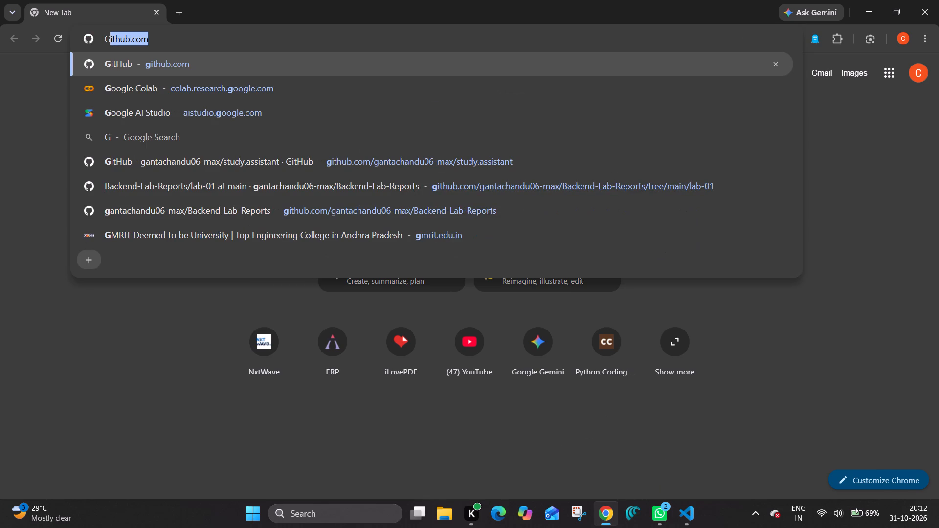
text(oo)
key(Return)
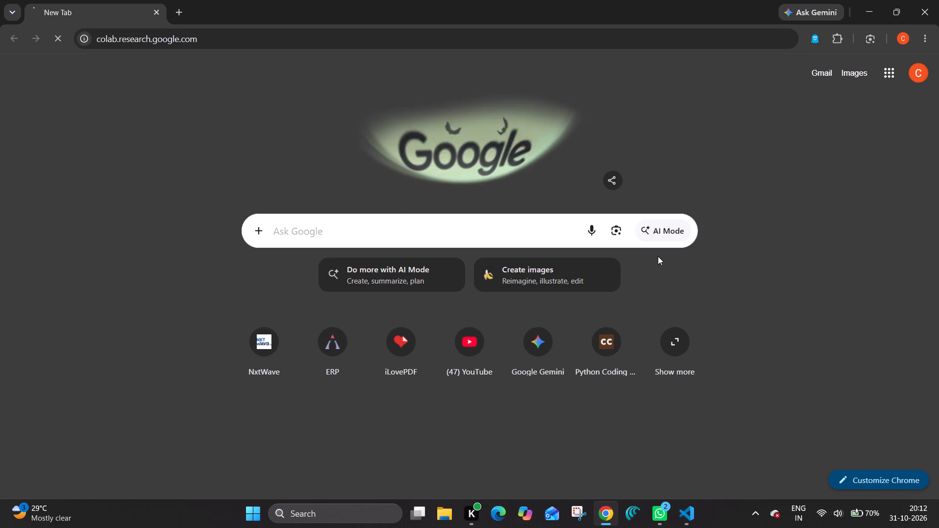
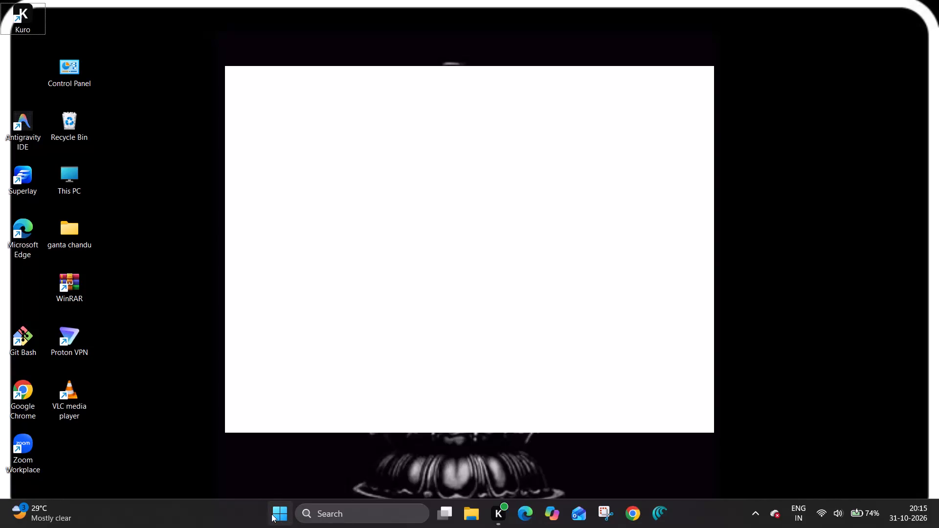
Put the computer into sleep mode.
click(271, 514)
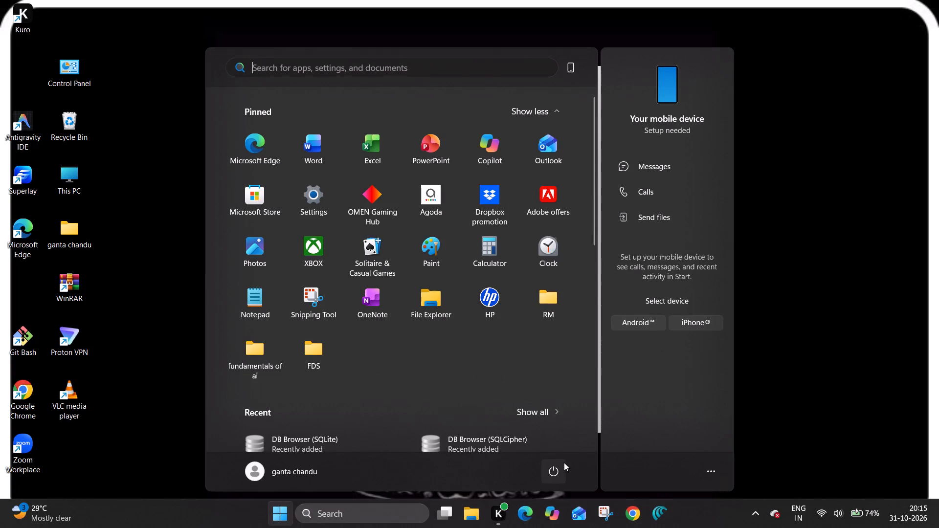
click(564, 462)
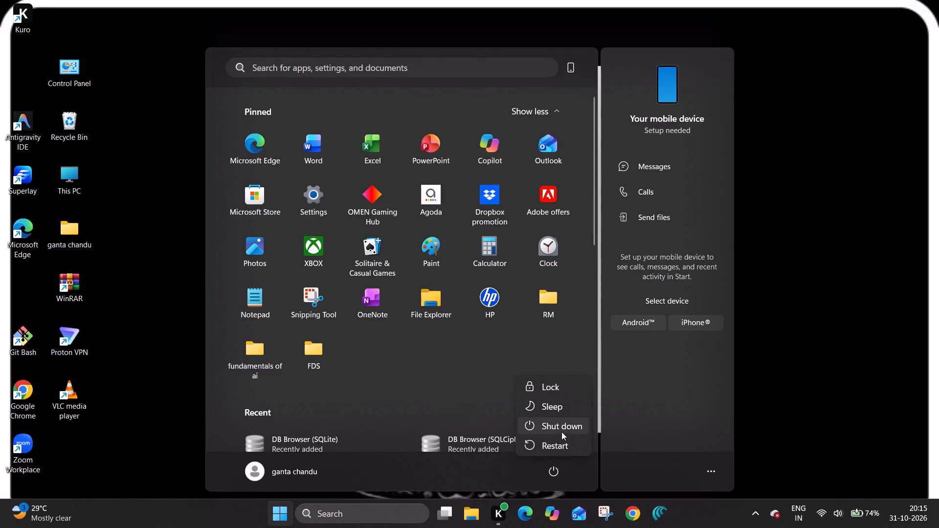
click(550, 407)
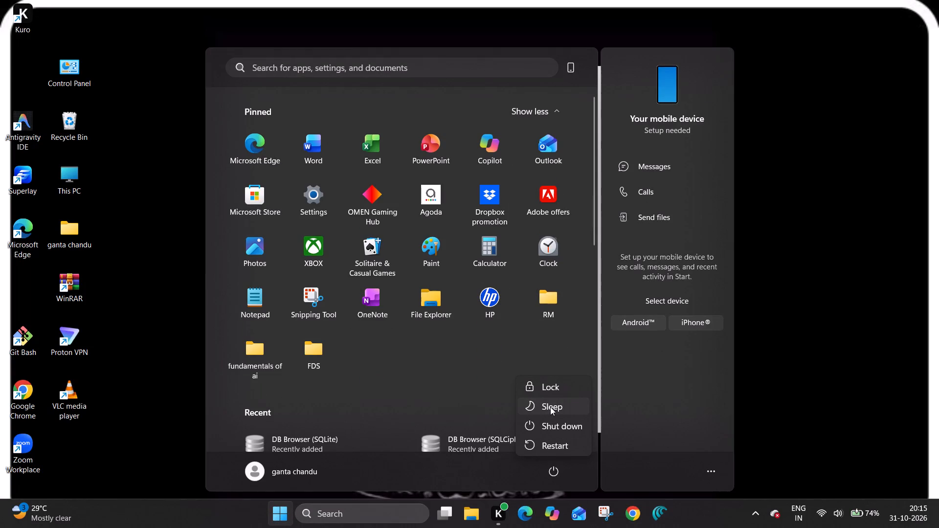